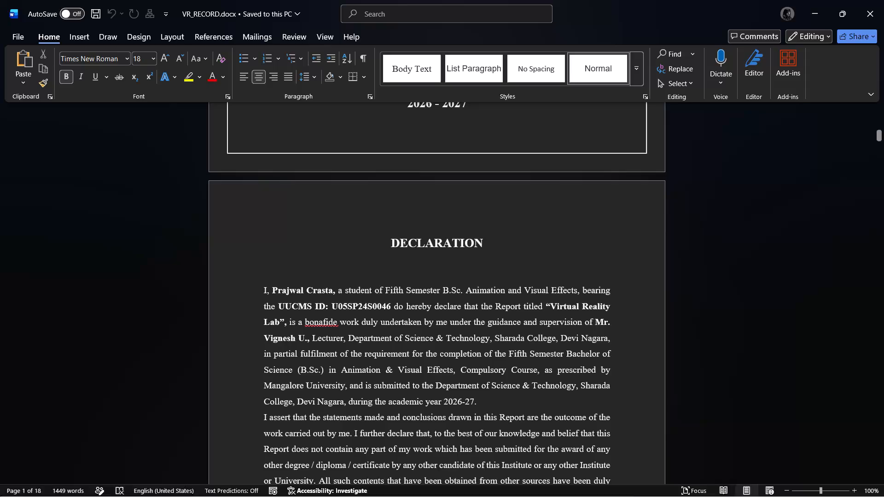
Close one of the two open Downloads windows in File Explorer.
key(alt+Tab)
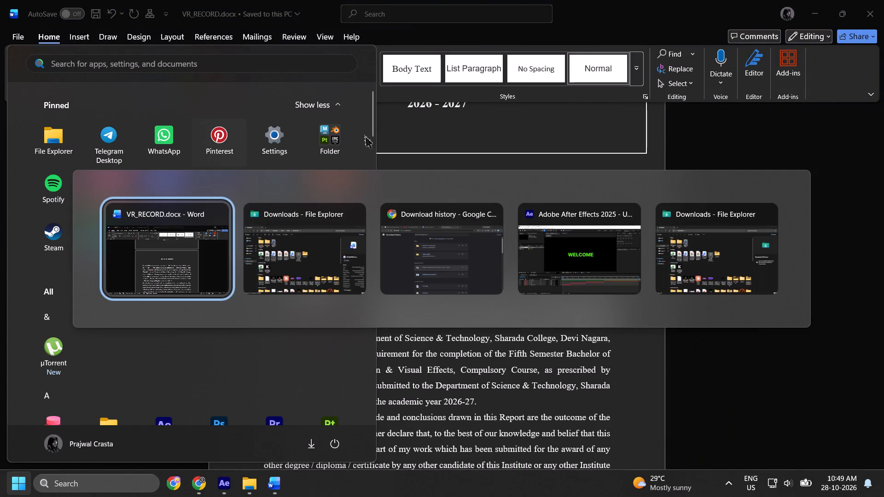
key(alt+Tab)
key(alt+Tab)
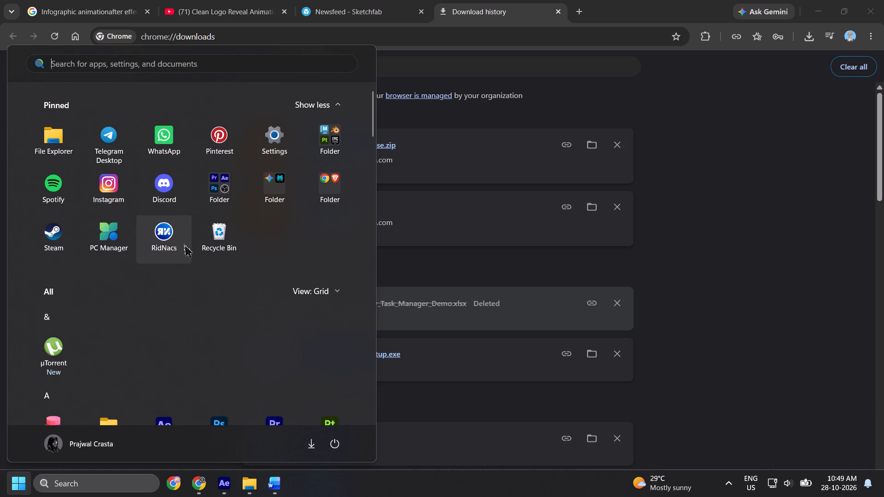
drag(760, 316, 752, 313)
key(alt+Tab)
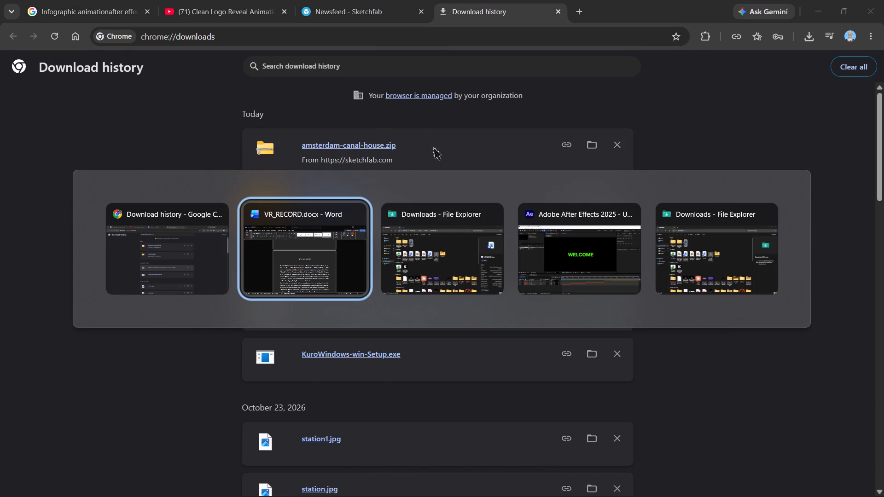
alt+click(485, 215)
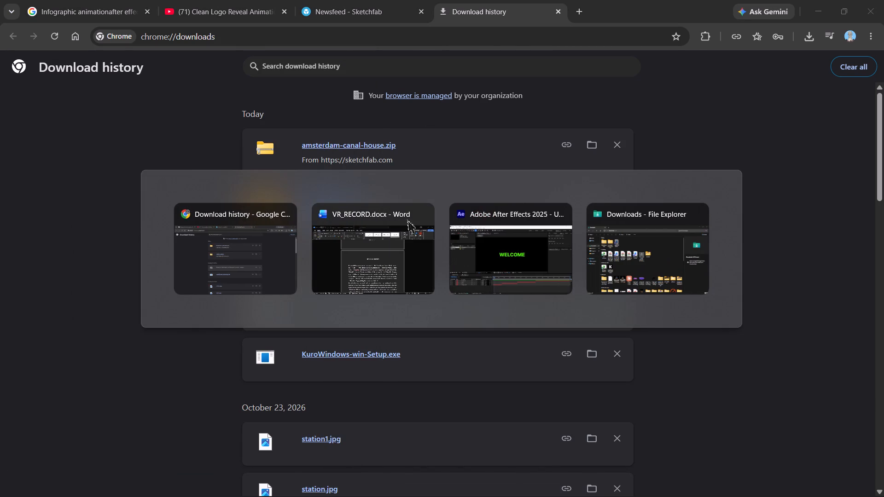
Switch to Word and close the VR_RECORD.docx document window.
alt+click(407, 219)
click(883, 0)
Switch to After Effects and close it, discarding the unsaved changes in the untitled project.
key(alt+Tab)
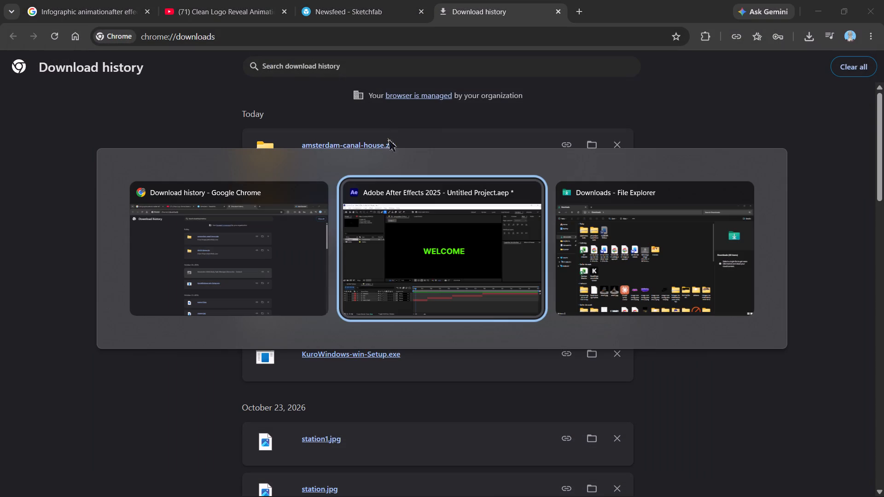
drag(883, 0, 846, 5)
click(883, 0)
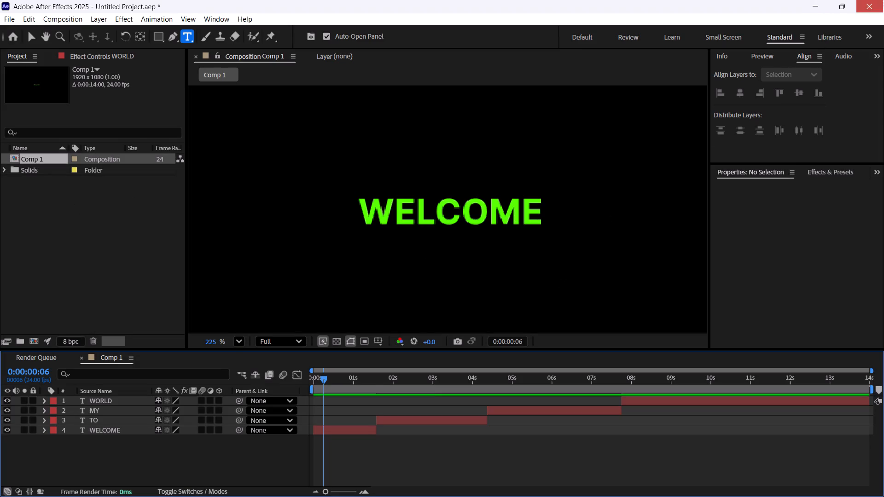
click(472, 290)
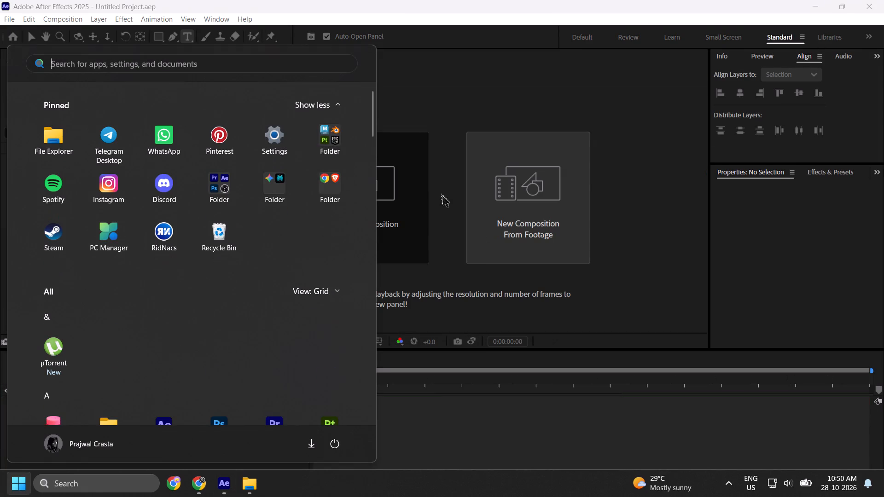
double_click(883, 0)
Switch to one of the remaining open windows.
key(alt+Tab)
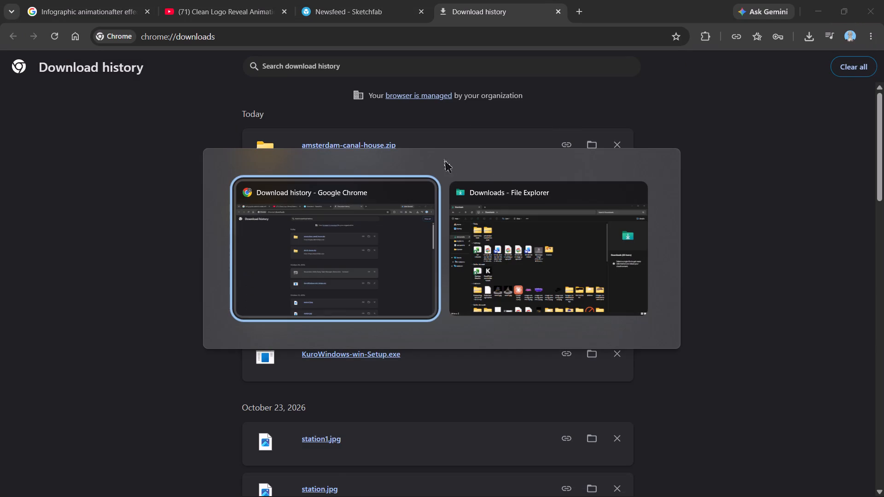
Close the remaining Chrome download history window and the File Explorer Downloads window.
alt+click(414, 194)
alt+click(525, 195)
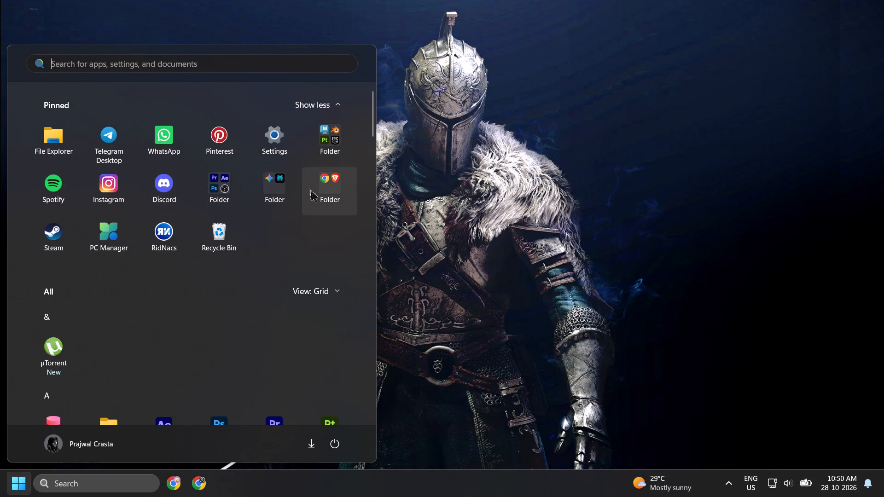
Open the Recycle Bin.
click(214, 249)
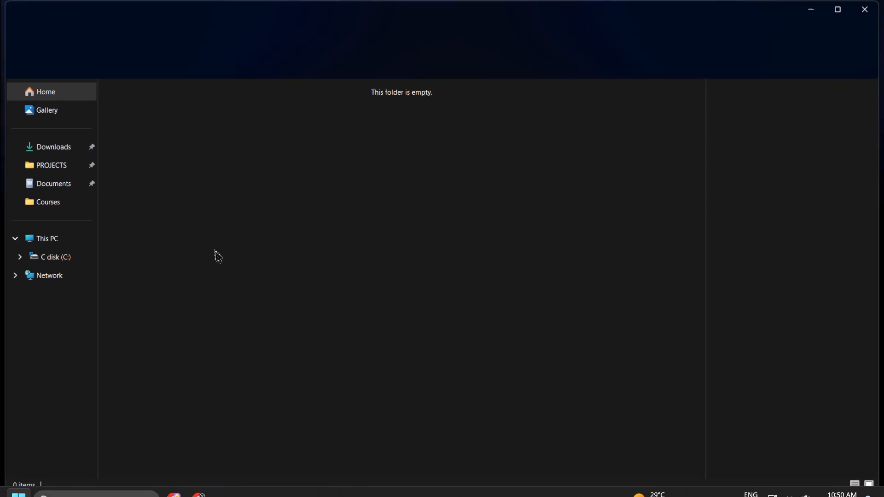
Browse the Downloads, Documents, PROJECTS and Courses folders, ending back in Downloads.
click(42, 145)
click(45, 175)
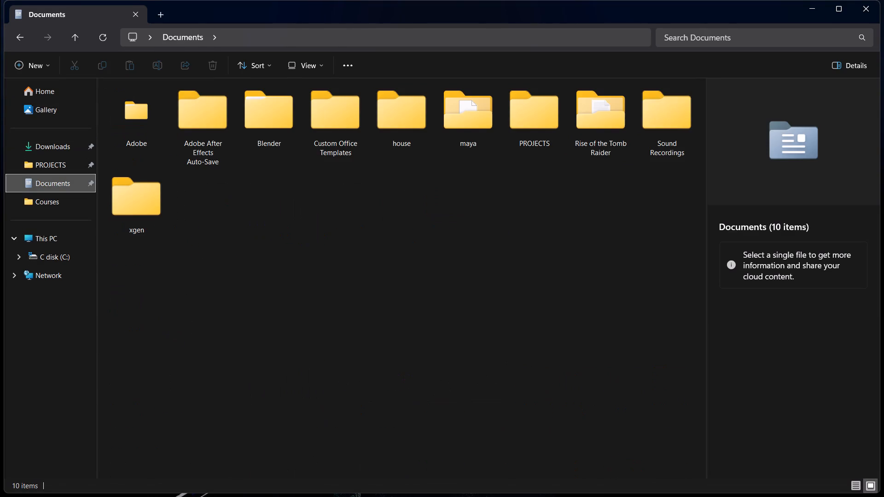
click(53, 173)
click(60, 187)
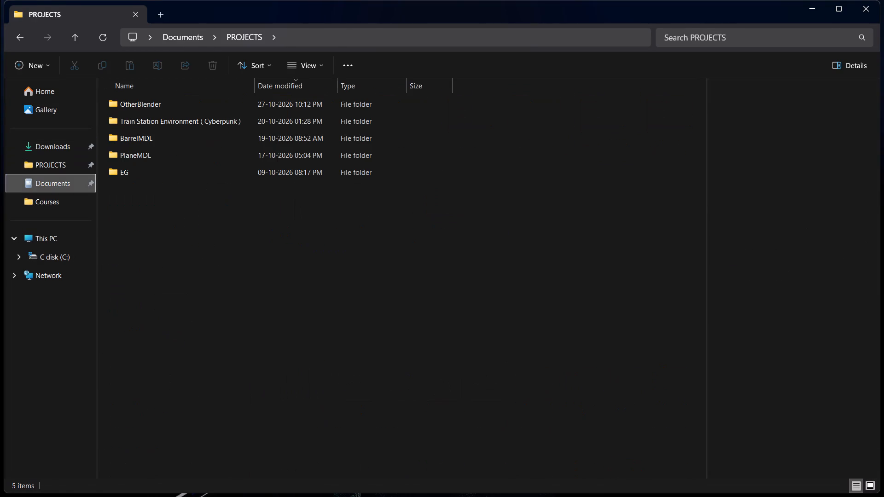
click(58, 200)
click(41, 153)
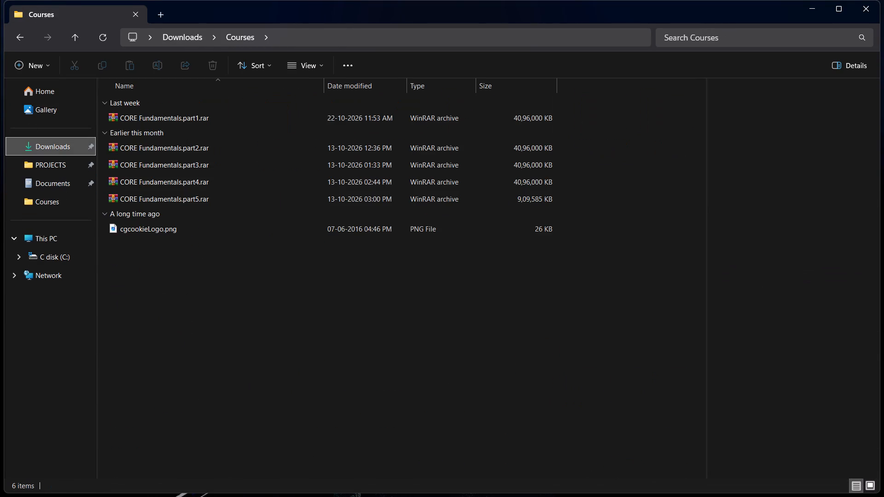
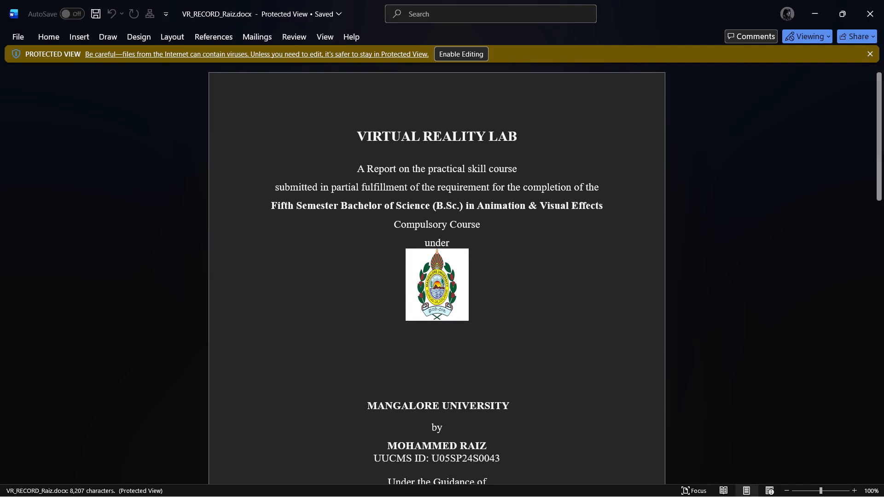
Take the Virtual Reality Lab report out of Protected View so it can be edited.
click(475, 58)
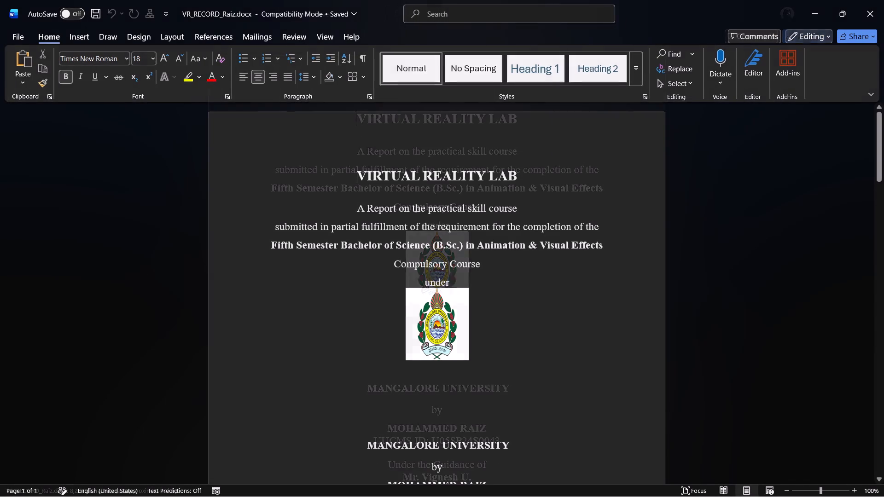
Insert blank lines before the TABLE OF CONTENTS heading, after the declaration, so the heading and its table start on a new page.
scroll(531, 267, down, 13)
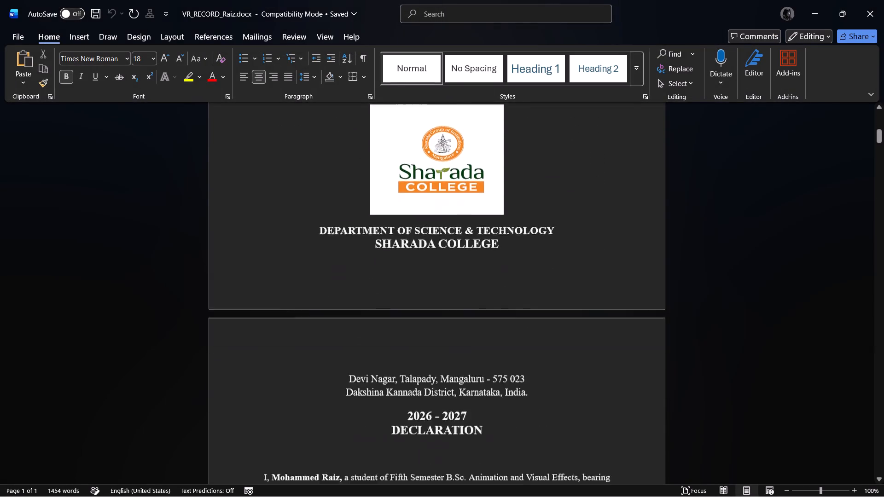
scroll(531, 267, down, 10)
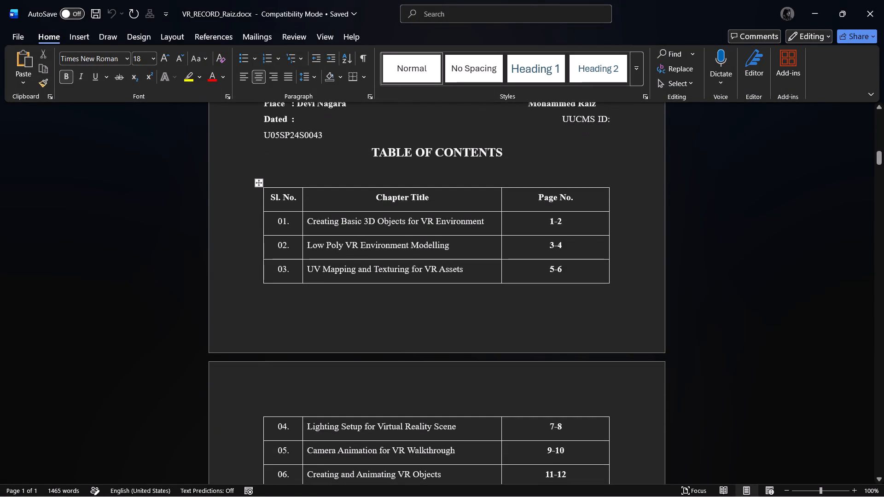
scroll(531, 267, down, 5)
scroll(531, 267, up, 12)
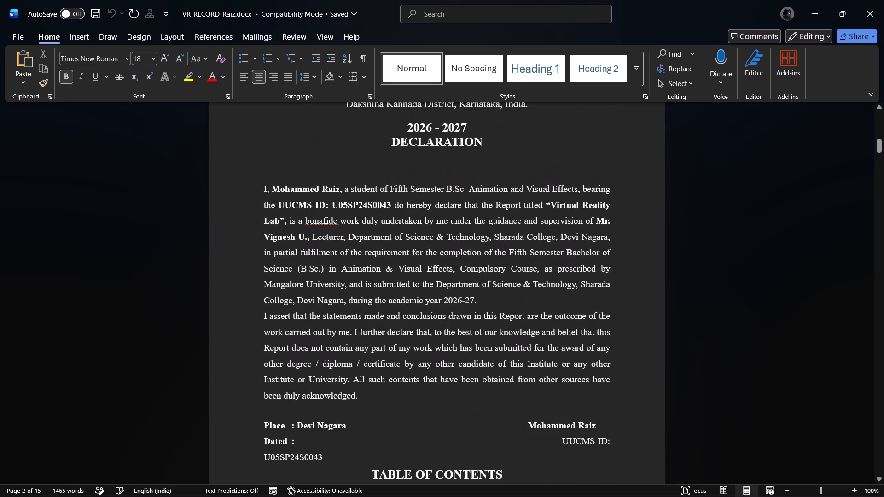
scroll(531, 267, up, 7)
scroll(531, 267, down, 3)
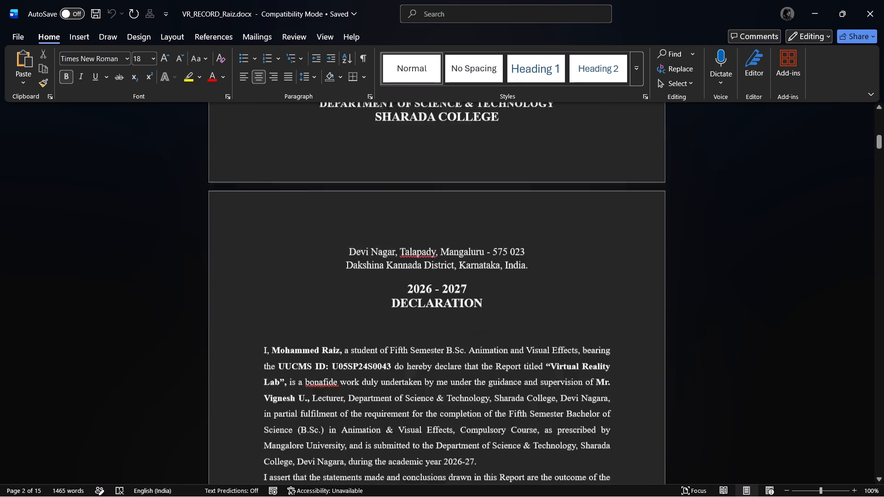
scroll(531, 267, down, 10)
scroll(531, 267, up, 1)
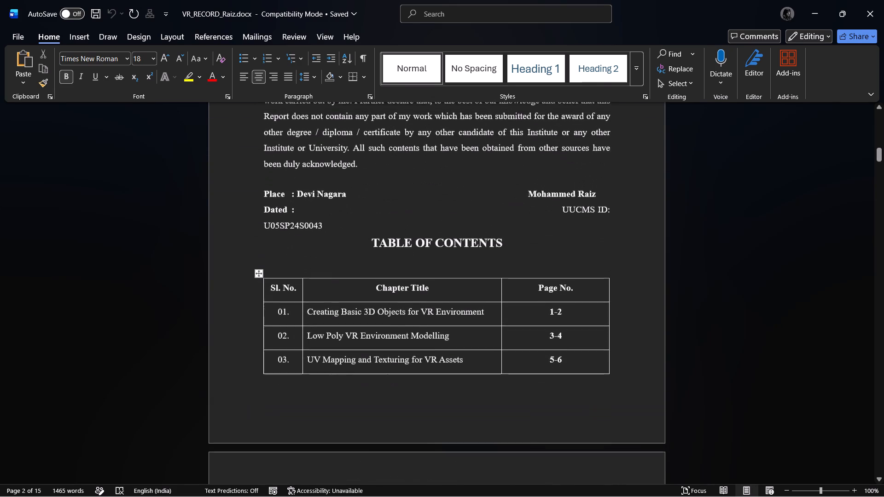
click(367, 254)
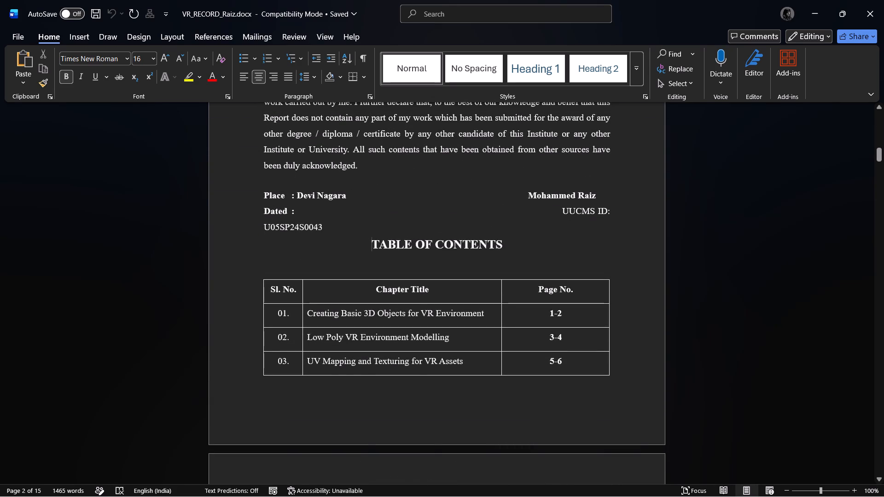
key(Return)
key(Return)
key(Return)
key(Return)
key(Return)
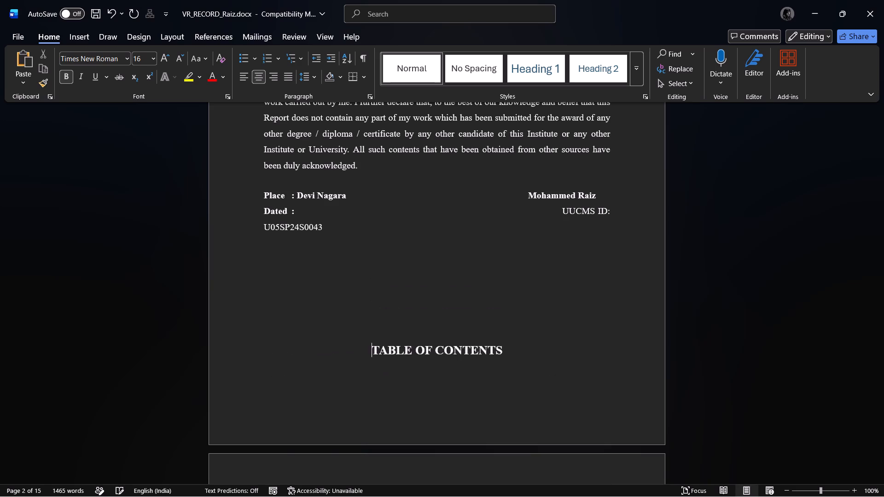
key(Return)
scroll(367, 254, down, 4)
key(Return)
scroll(367, 254, down, 5)
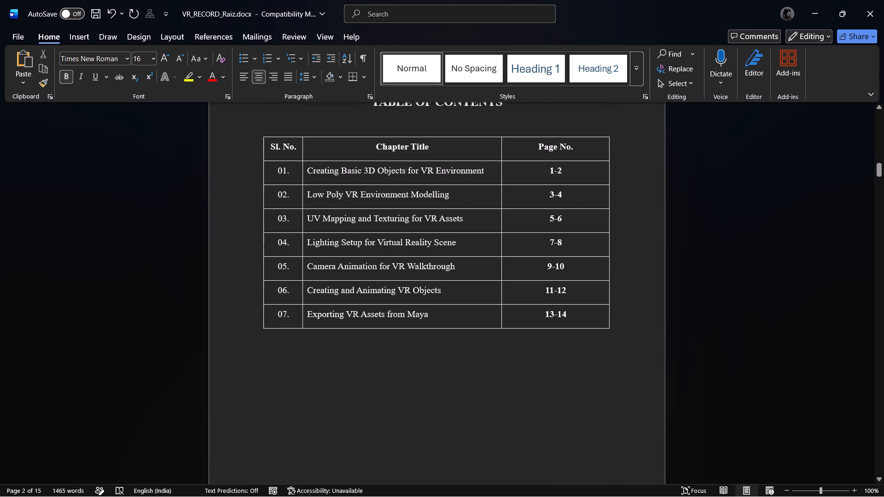
scroll(367, 254, up, 10)
scroll(367, 254, down, 5)
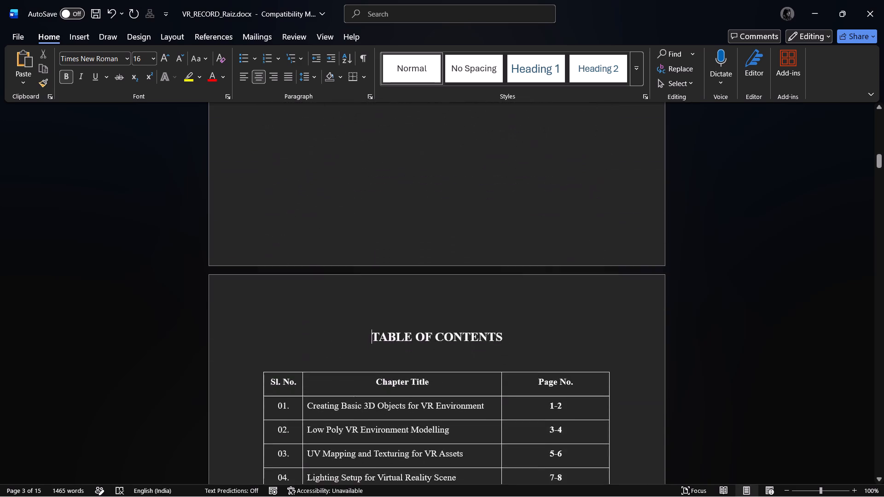
Insert blank lines before the CREATING BASIC 3D OBJECTS FOR VR ENVIRONMENT heading to move it off the list of figures page.
scroll(367, 254, down, 17)
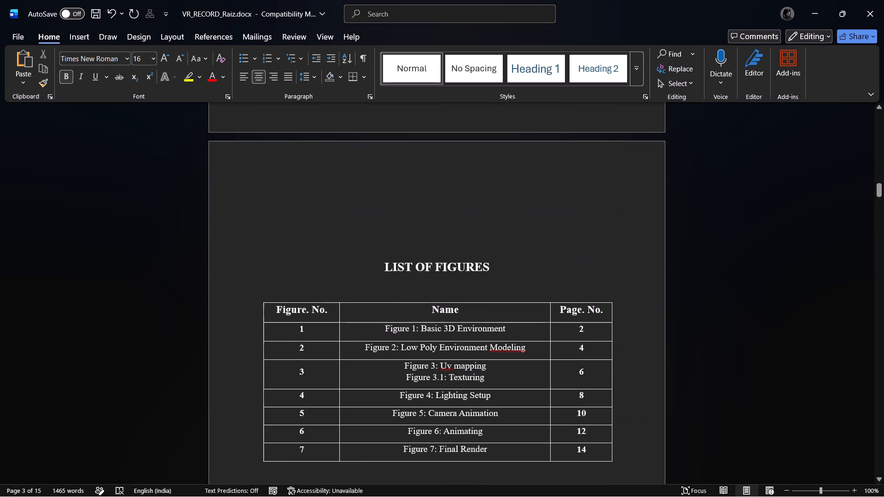
scroll(364, 205, down, 7)
scroll(369, 222, up, 5)
scroll(372, 228, down, 5)
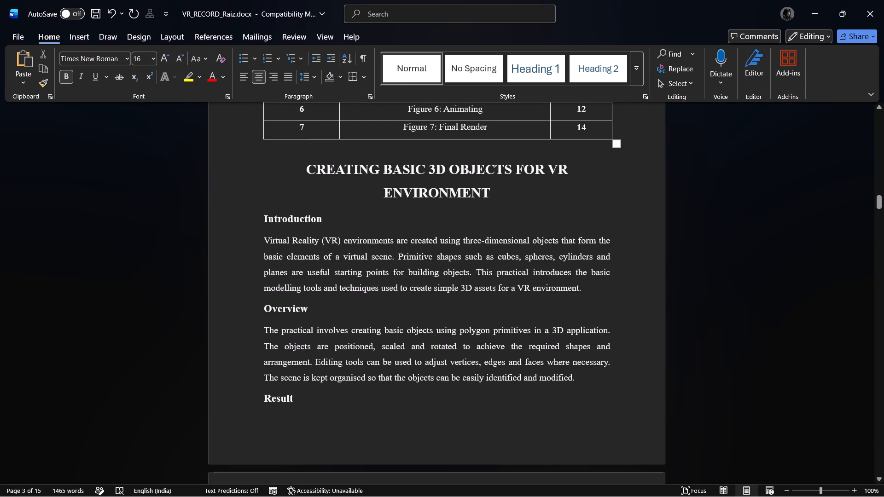
click(300, 182)
key(Return)
key(Return)
key(Return)
key(Return)
key(Return)
key(Return)
key(Return)
key(Return)
key(Return)
key(Return)
key(Return)
key(Return)
key(Return)
scroll(469, 212, down, 3)
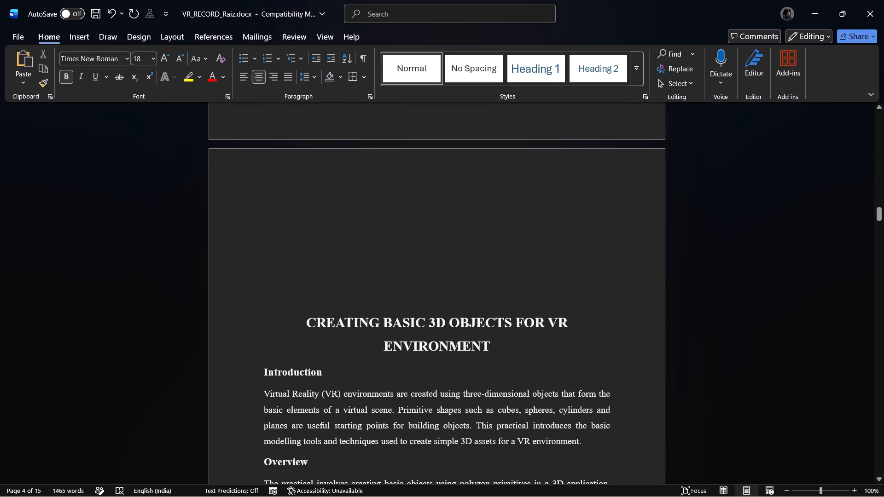
key(BackSpace)
key(BackSpace)
key(BackSpace)
key(BackSpace)
key(BackSpace)
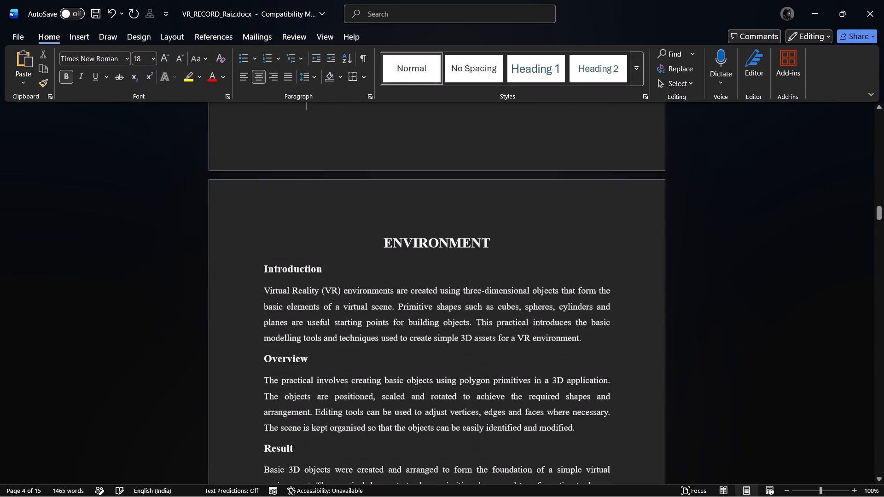
key(Return)
Remove the extra blank lines above the LIST OF FIGURES heading, keeping it at the top of its own page.
scroll(450, 255, up, 14)
scroll(430, 326, down, 3)
scroll(445, 352, up, 3)
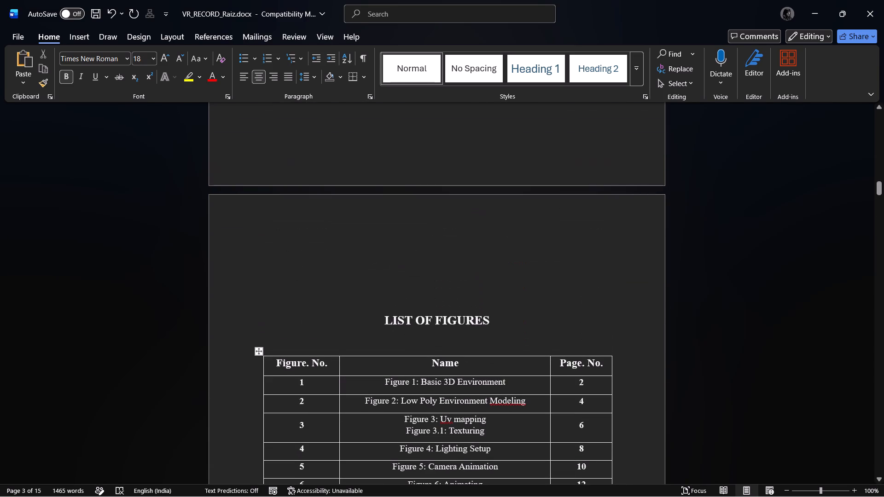
click(380, 321)
key(BackSpace)
key(BackSpace)
key(BackSpace)
key(BackSpace)
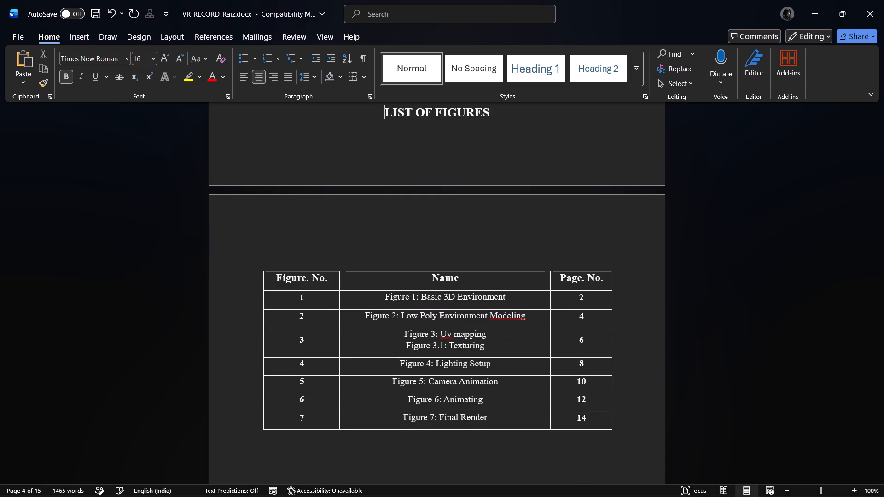
key(Return)
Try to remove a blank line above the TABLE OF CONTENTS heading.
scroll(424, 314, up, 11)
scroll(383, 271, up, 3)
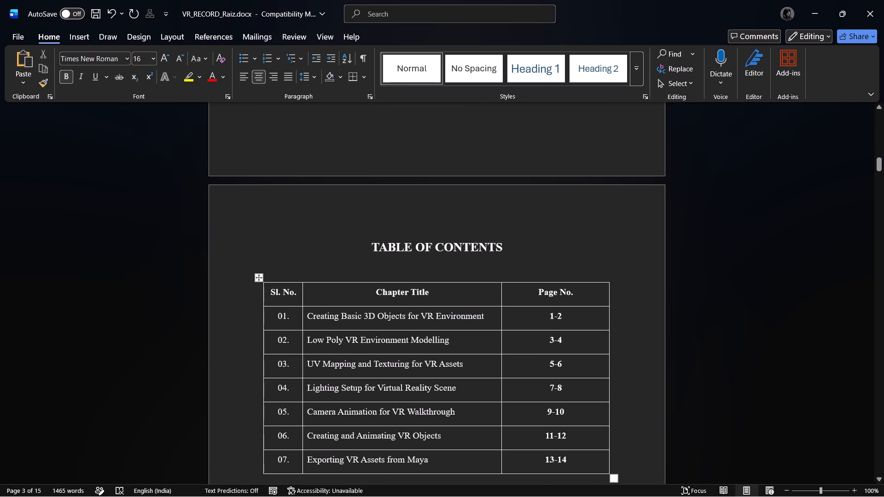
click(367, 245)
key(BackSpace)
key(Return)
Delete the "Figure 1:" and "Figure 2:" prefixes from the first two names in the list of figures table.
scroll(367, 245, down, 3)
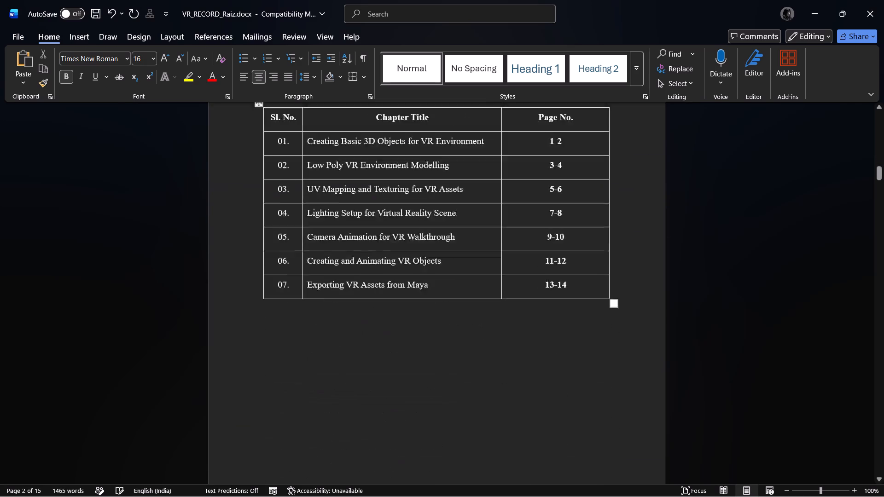
scroll(369, 255, down, 20)
scroll(369, 255, down, 11)
scroll(376, 292, up, 10)
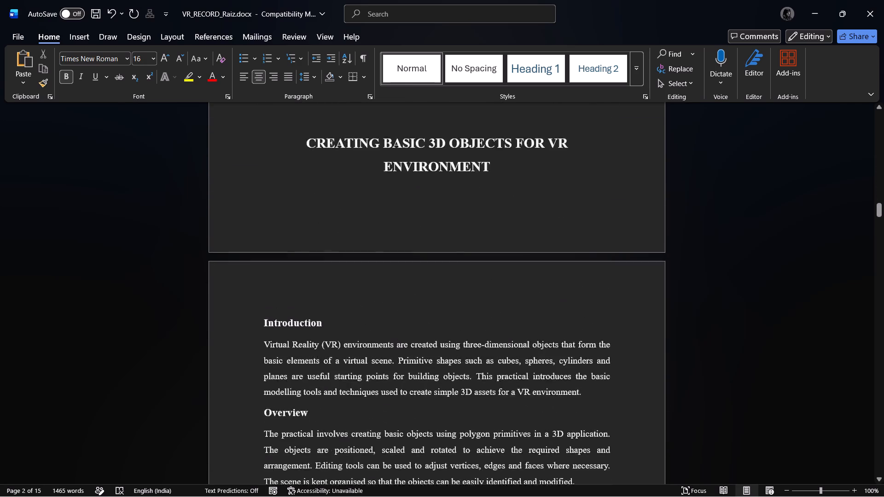
scroll(376, 292, up, 11)
scroll(376, 292, down, 3)
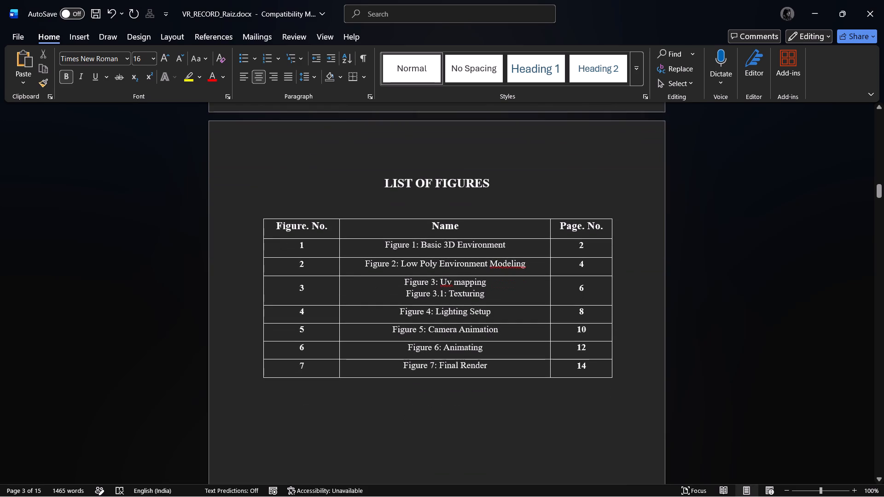
drag(418, 248, 383, 248)
key(BackSpace)
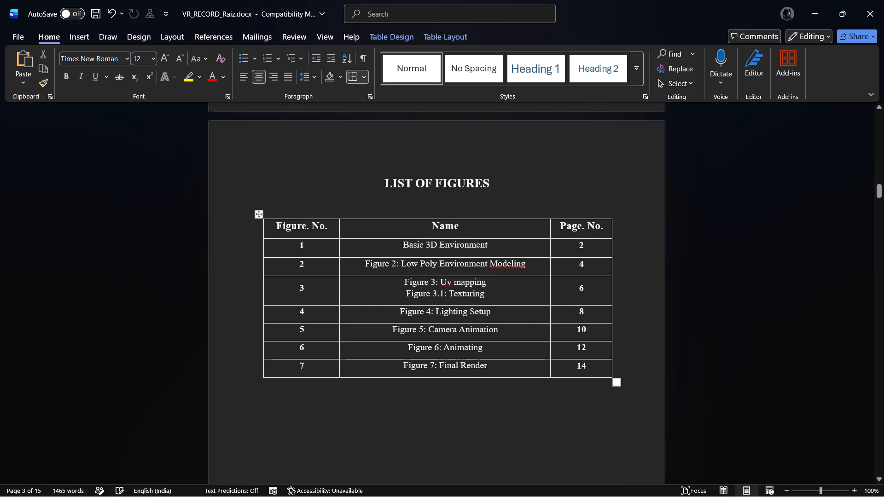
drag(404, 264, 390, 264)
click(399, 264)
drag(397, 264, 376, 264)
key(BackSpace)
drag(385, 265, 364, 267)
key(BackSpace)
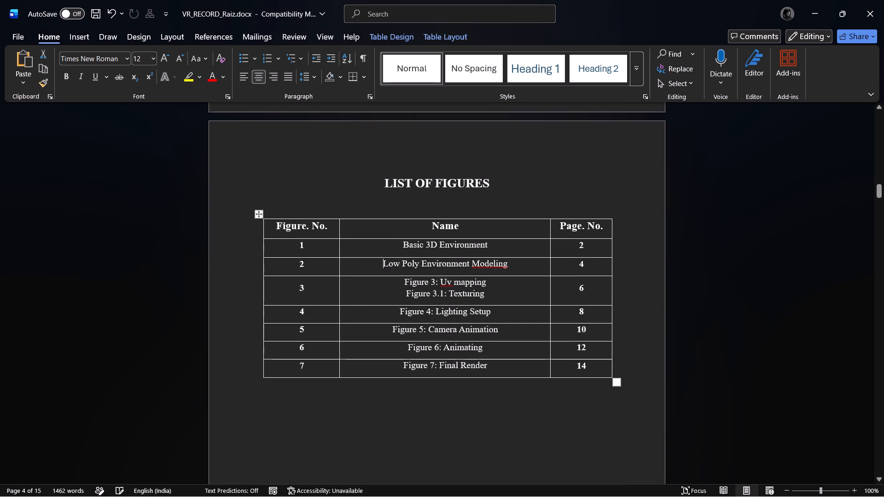
Delete the "Figure 3:" and "Figure 3.1:" prefixes from the Uv mapping and Texturing names in the list of figures table.
drag(436, 284, 385, 281)
key(BackSpace)
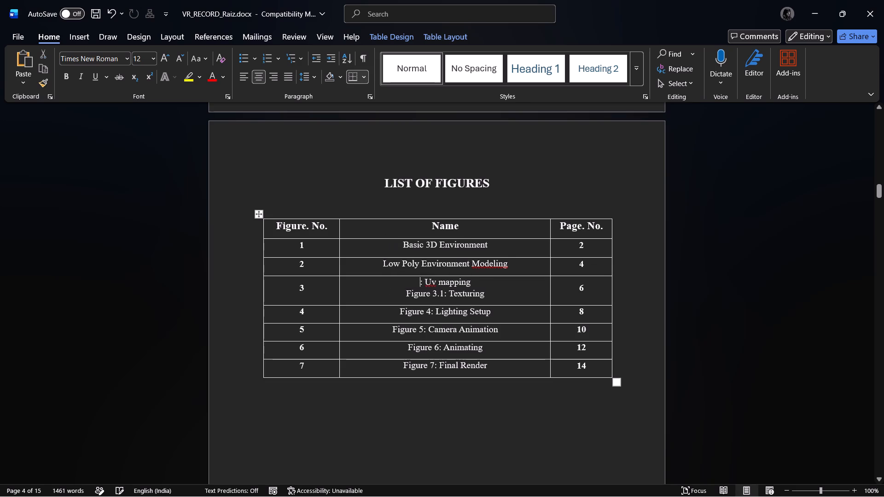
drag(446, 293, 399, 292)
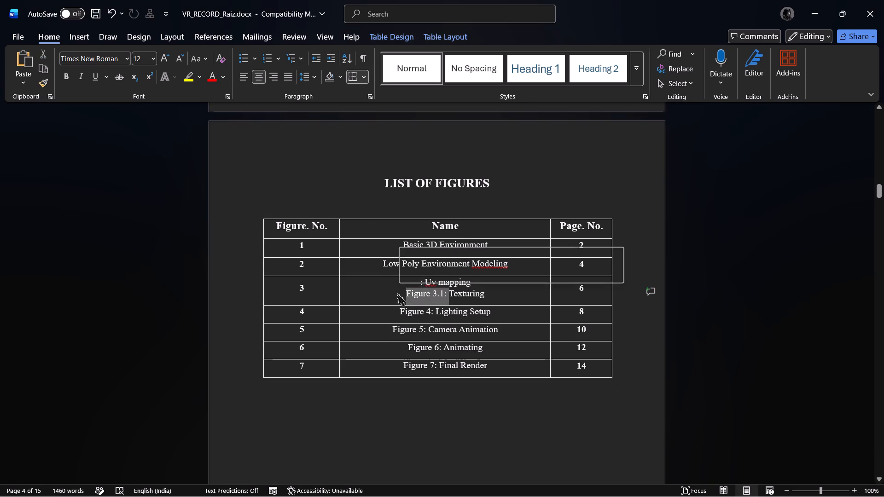
key(BackSpace)
drag(422, 285, 407, 285)
key(BackSpace)
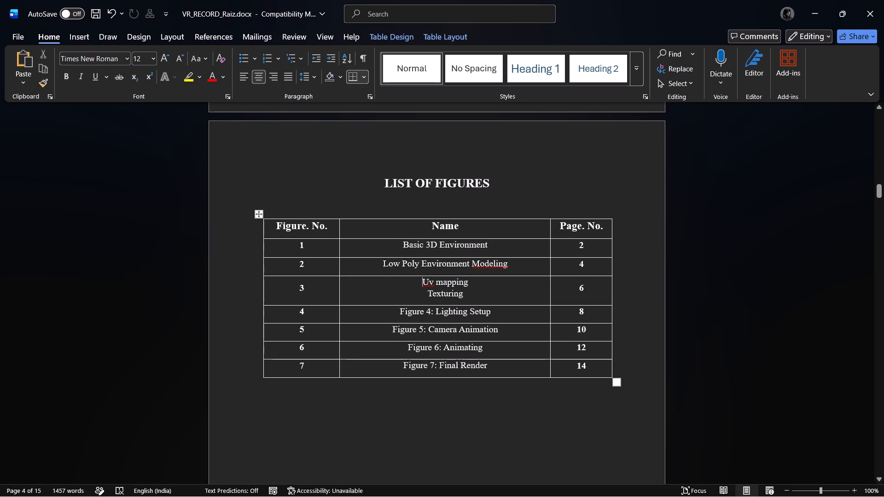
Delete the "Figure 4:" to "Figure 7:" prefixes from the Lighting Setup, Camera Animation, Animating and Final Render names.
drag(435, 311, 371, 309)
key(BackSpace)
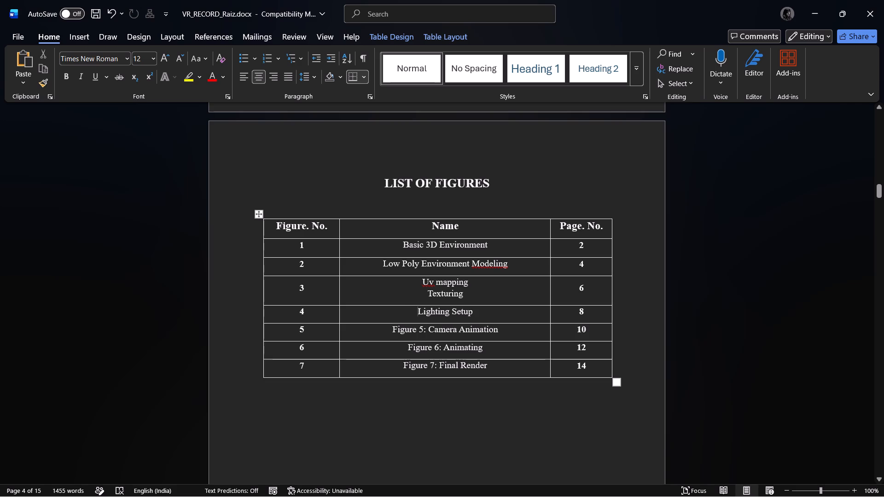
drag(429, 335, 379, 336)
key(BackSpace)
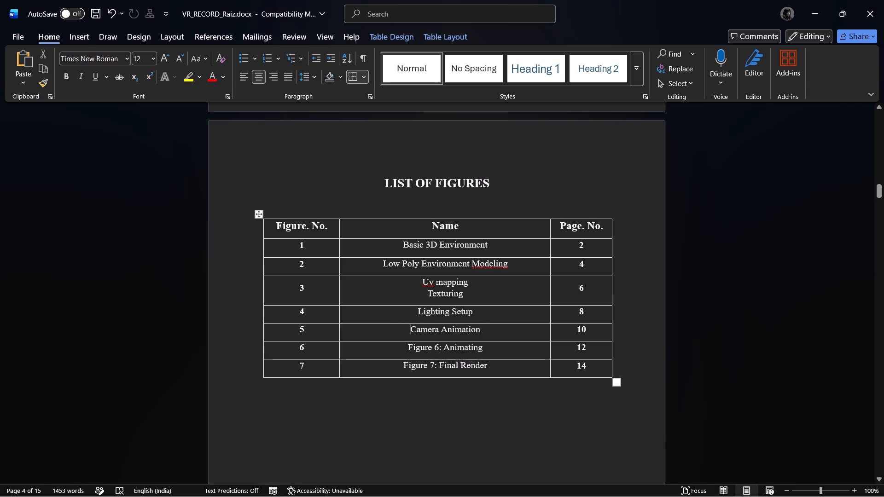
drag(445, 349, 370, 349)
key(BackSpace)
drag(436, 364, 383, 371)
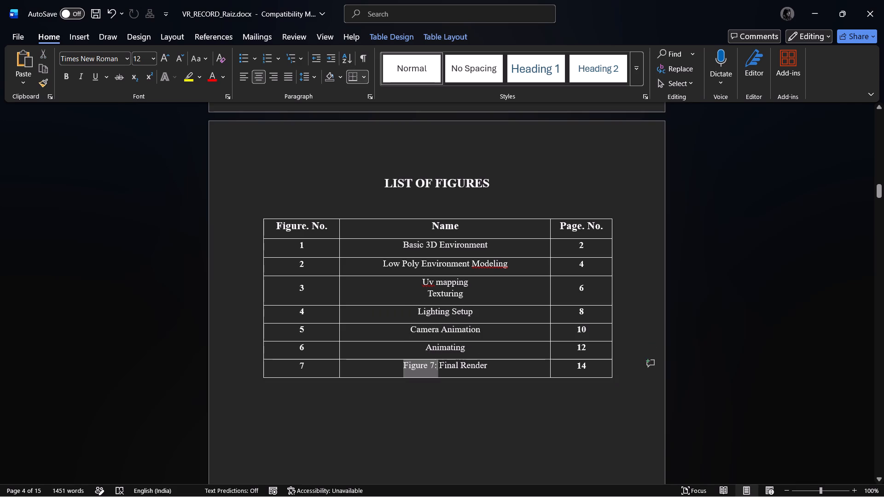
drag(383, 371, 355, 368)
key(BackSpace)
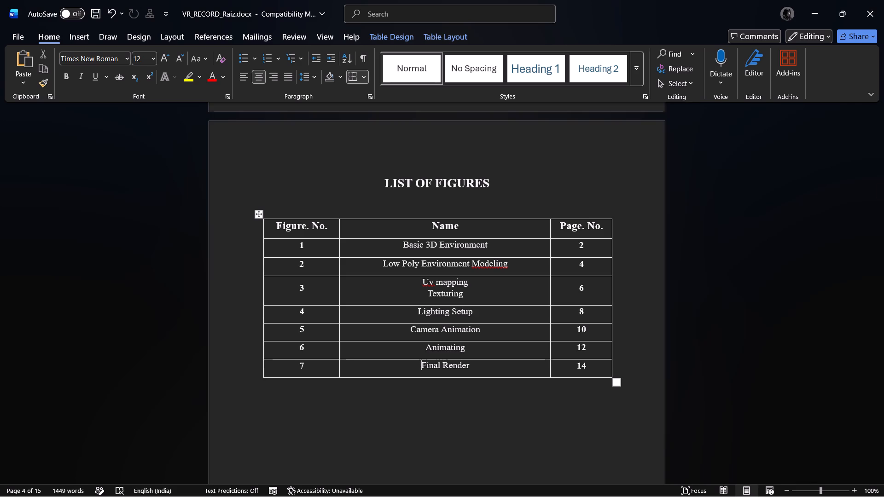
Add two blank lines before the CREATING BASIC 3D OBJECTS FOR VR ENVIRONMENT heading so it starts on the next page.
scroll(685, 316, down, 3)
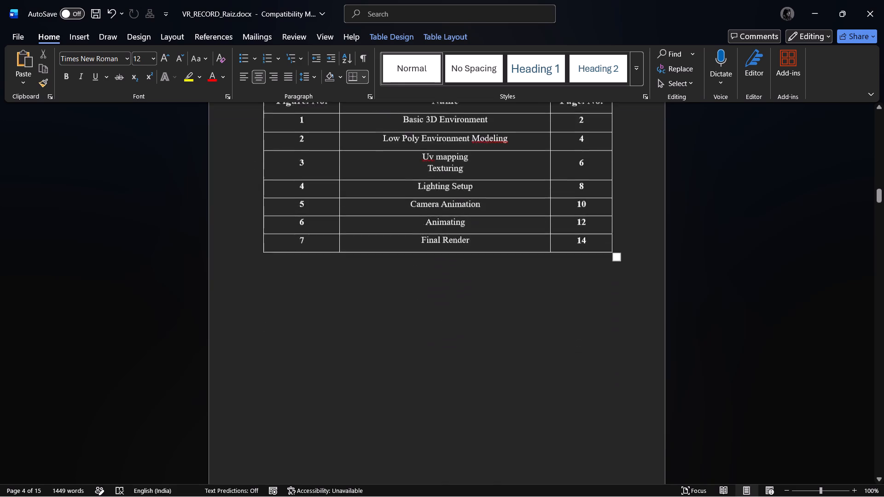
scroll(685, 315, down, 5)
scroll(638, 346, down, 2)
click(288, 191)
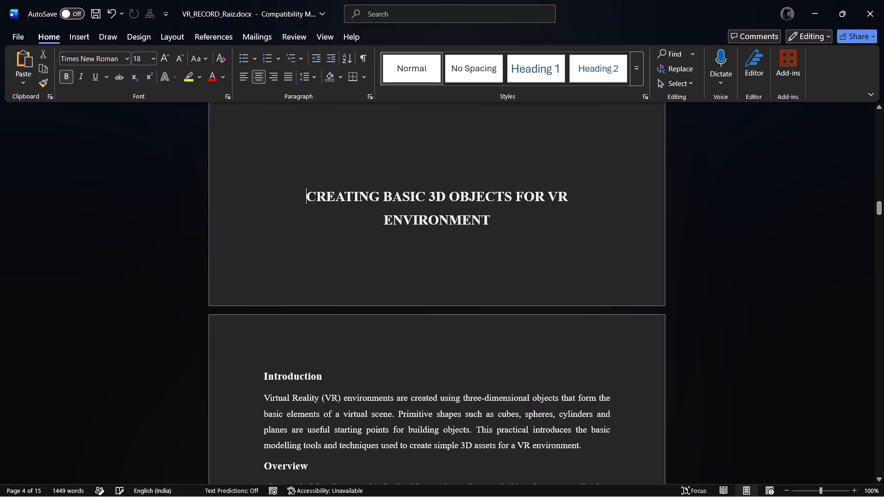
key(Return)
key(Return)
Insert blank lines before the first chapter's Output heading to move it onto the page with the output image.
scroll(455, 266, down, 11)
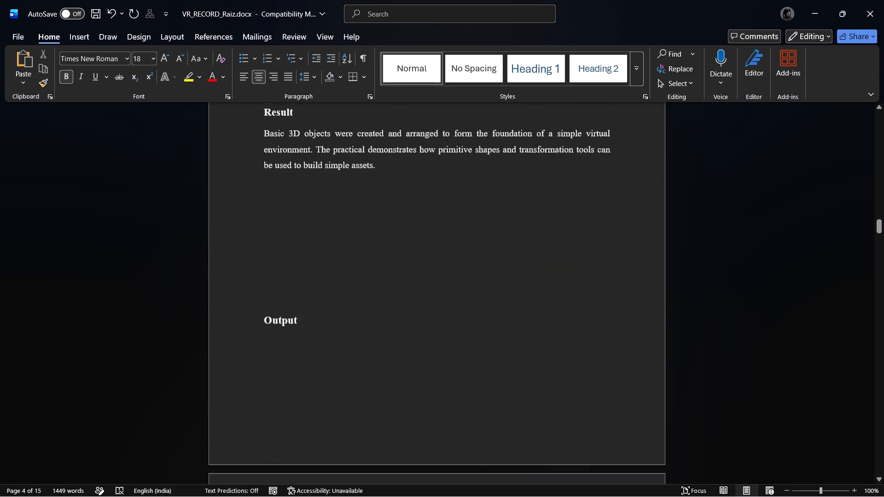
scroll(460, 310, down, 1)
click(256, 256)
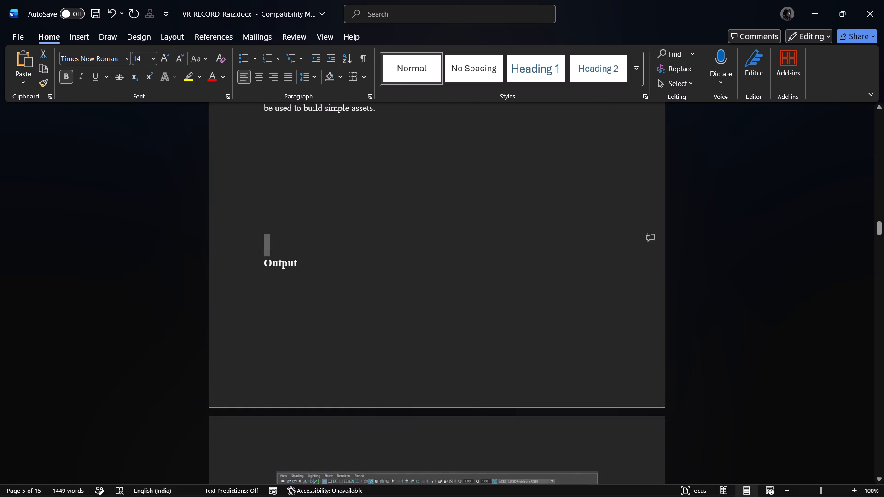
click(301, 281)
click(259, 266)
key(Return)
scroll(425, 280, down, 1)
key(Return)
key(Return)
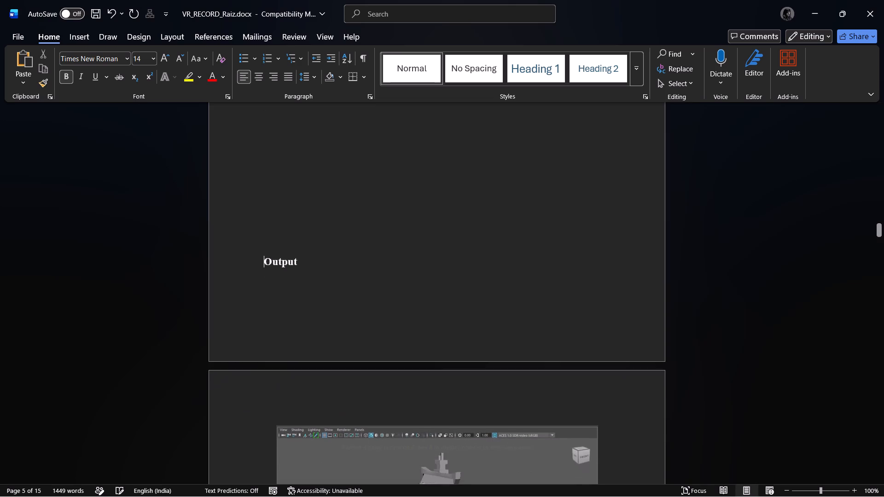
key(Return)
Check the page layout of the first chapter from its title to its output image.
scroll(473, 277, down, 7)
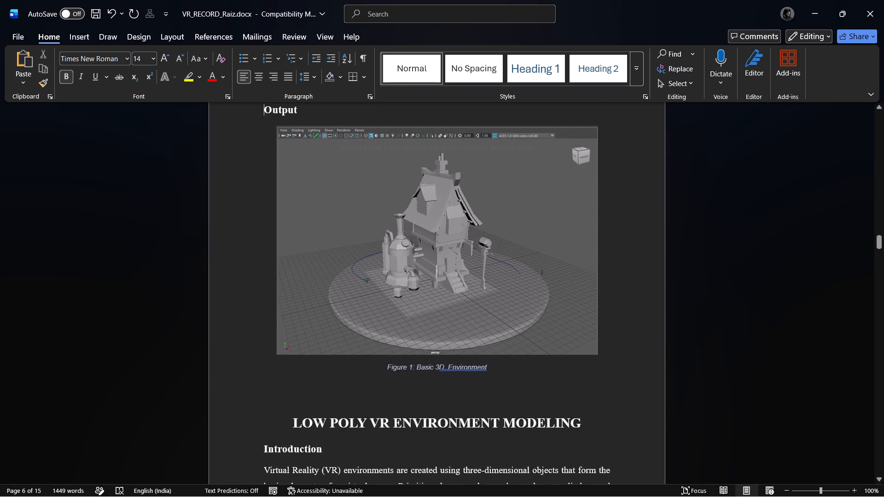
scroll(481, 267, up, 18)
scroll(483, 264, up, 5)
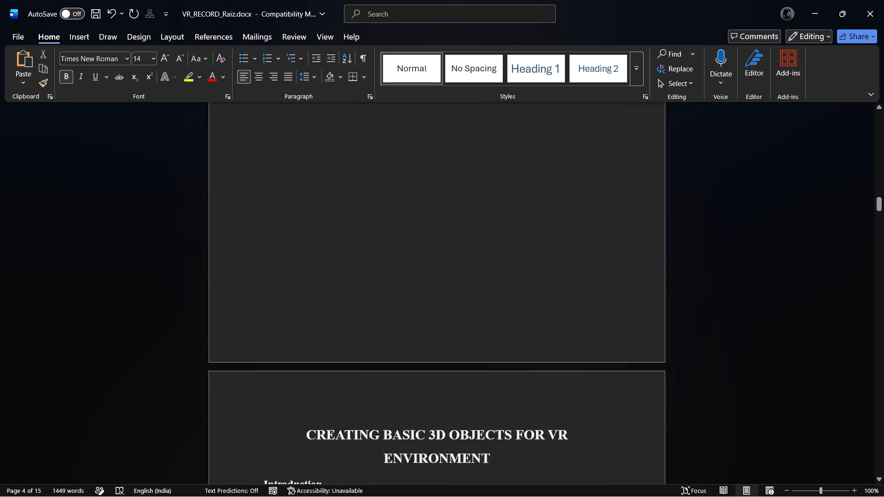
scroll(483, 264, up, 5)
scroll(483, 264, down, 11)
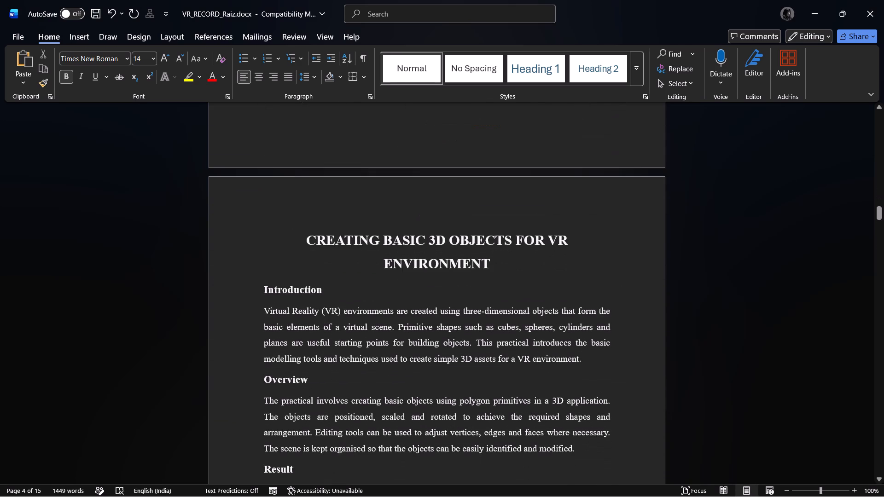
scroll(477, 291, down, 5)
scroll(378, 369, down, 9)
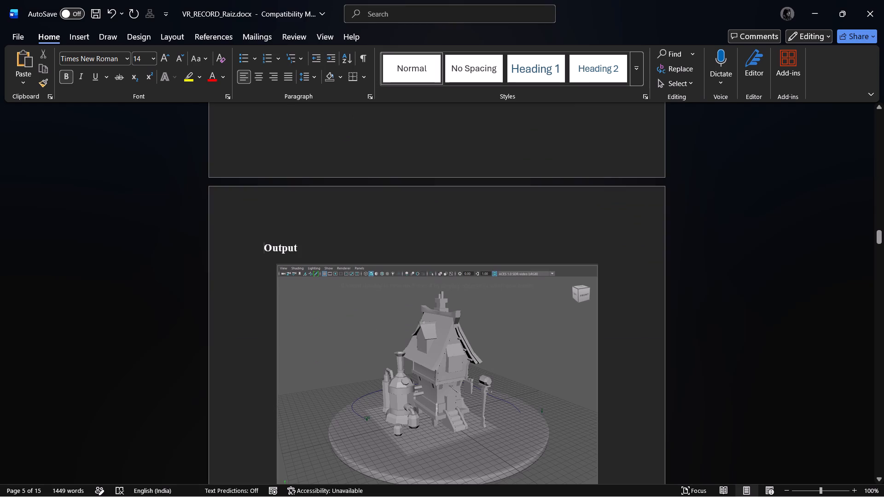
Insert a blank line between the first chapter's output image and its "Figure 1: Basic 3D Environment" caption.
click(403, 356)
key(Return)
scroll(403, 356, down, 2)
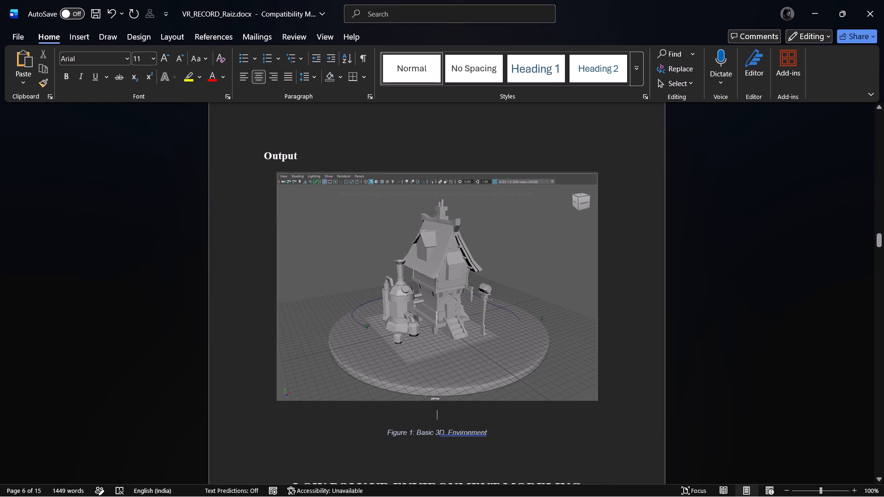
Remove the blank line above the "Figure 1: Basic 3D Environment" caption and delete the first chapter's output image.
key(BackSpace)
click(436, 303)
key(BackSpace)
Insert a page break before the LOW POLY VR ENVIRONMENT MODELING heading.
scroll(443, 311, down, 2)
scroll(444, 311, up, 5)
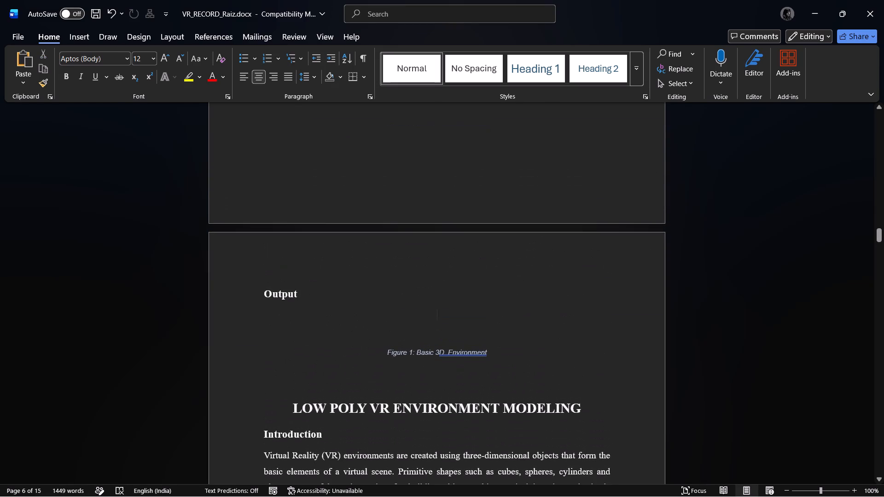
click(293, 404)
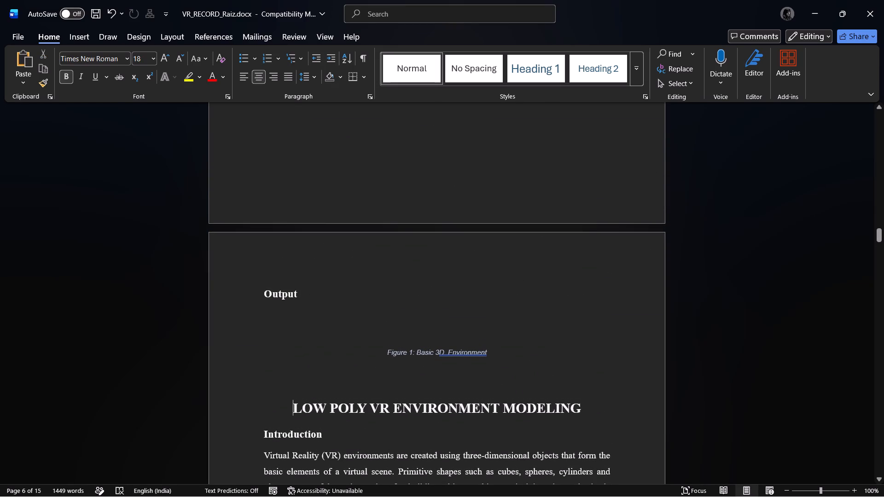
key(ctrl+Return)
Check the page layout from the LIST OF FIGURES page through the first chapter to its Output page.
scroll(400, 321, down, 5)
scroll(429, 353, up, 15)
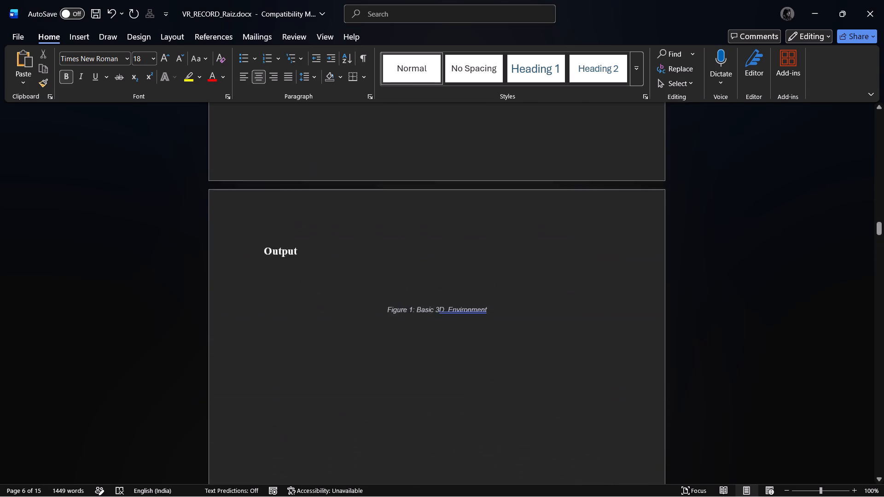
scroll(429, 353, up, 14)
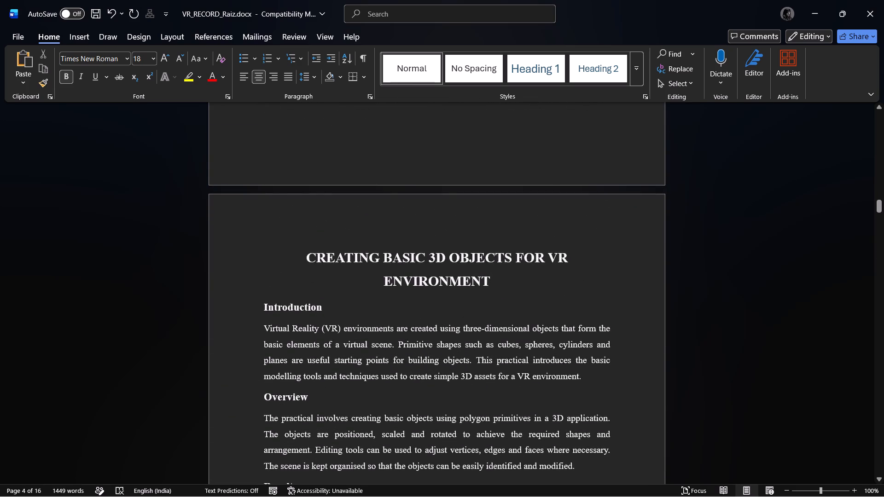
scroll(429, 353, down, 5)
scroll(429, 353, up, 5)
scroll(429, 353, up, 18)
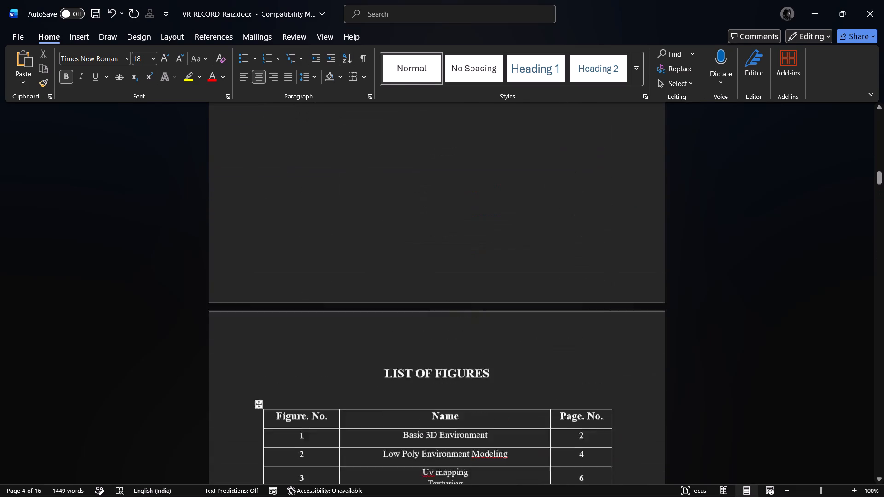
scroll(429, 353, down, 20)
scroll(429, 353, down, 16)
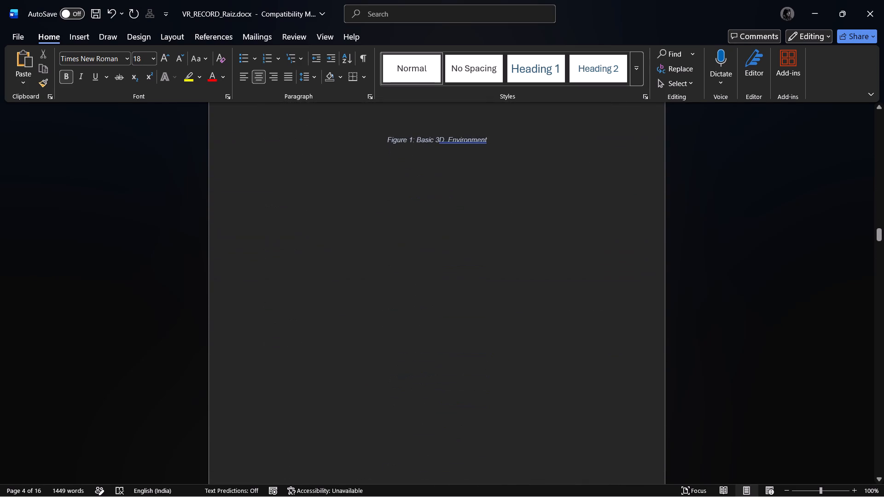
scroll(381, 227, up, 4)
Switch to the Downloads folder window in File Explorer.
key(alt+Tab)
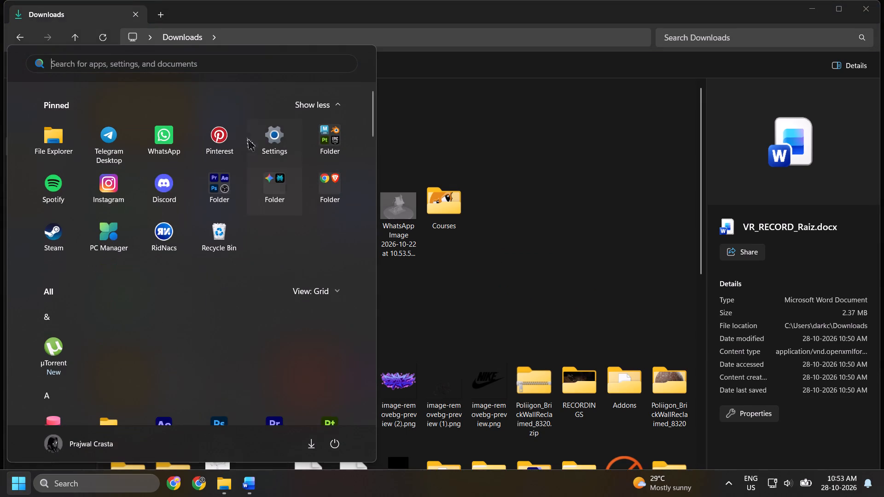
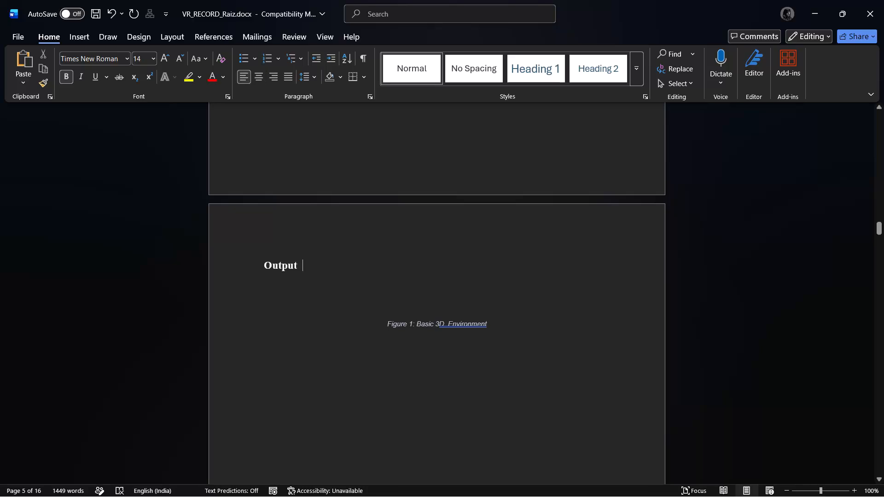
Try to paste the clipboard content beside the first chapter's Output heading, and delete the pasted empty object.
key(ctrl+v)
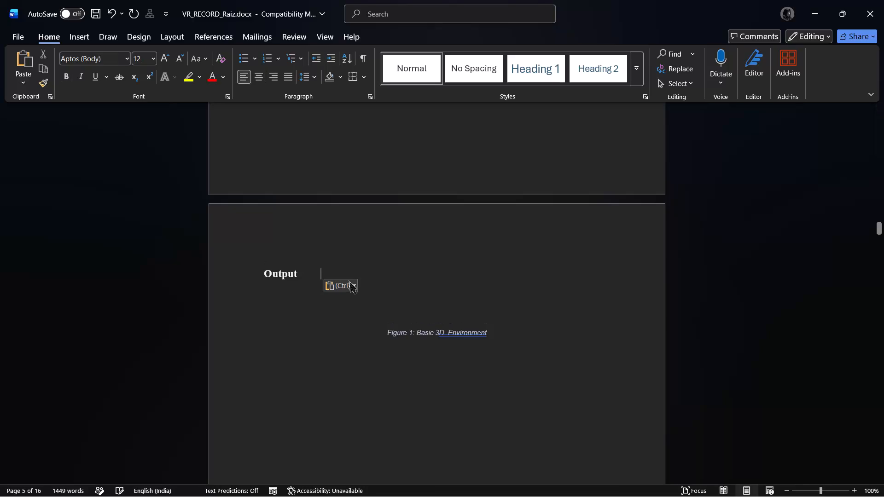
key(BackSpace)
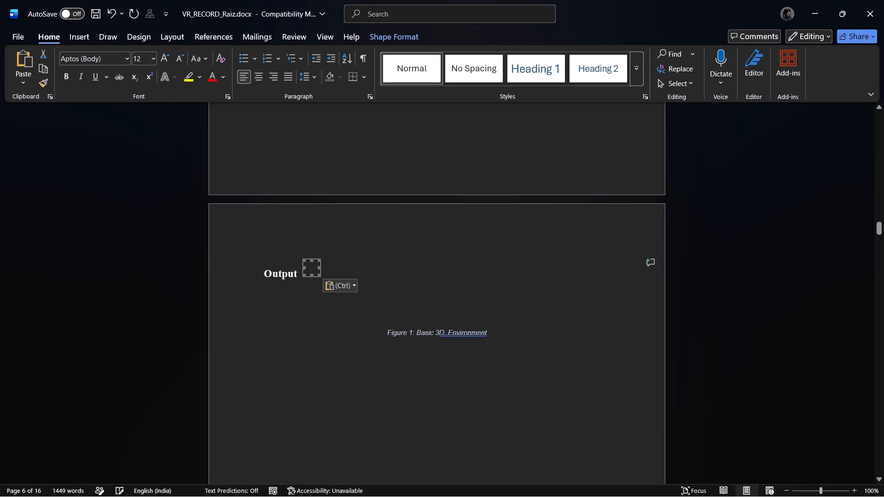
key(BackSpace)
Switch to the Downloads folder in File Explorer.
key(alt+Tab)
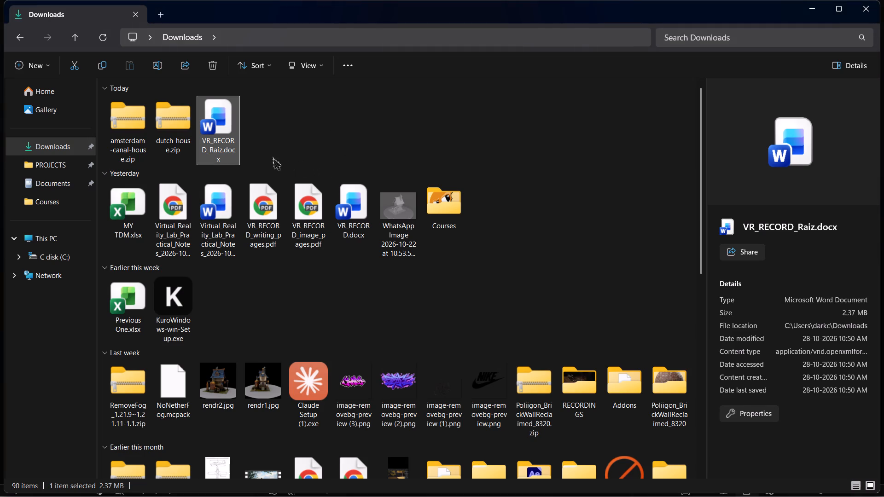
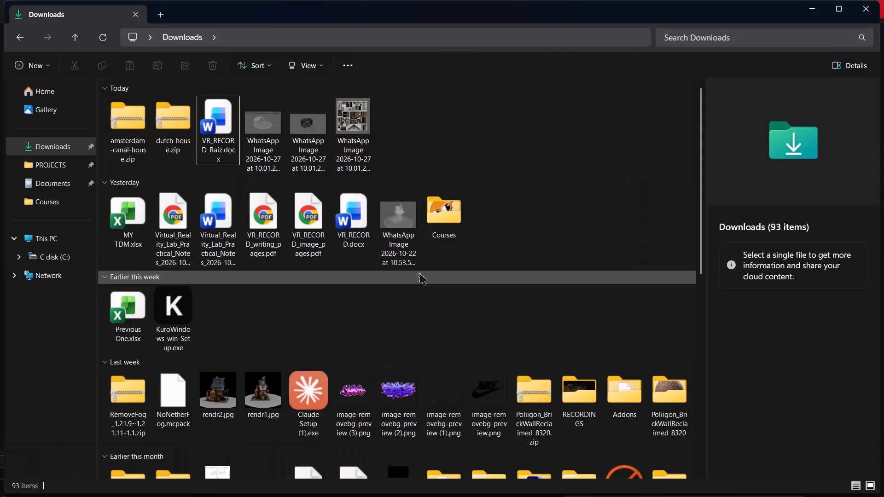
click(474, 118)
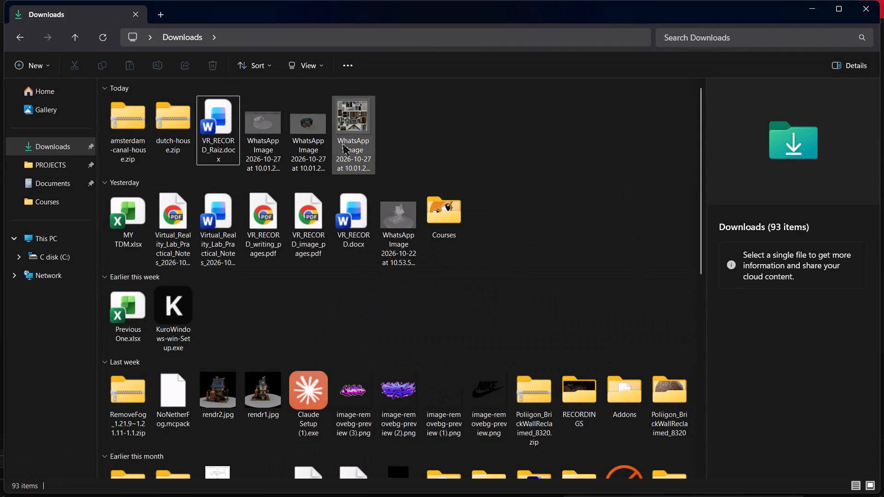
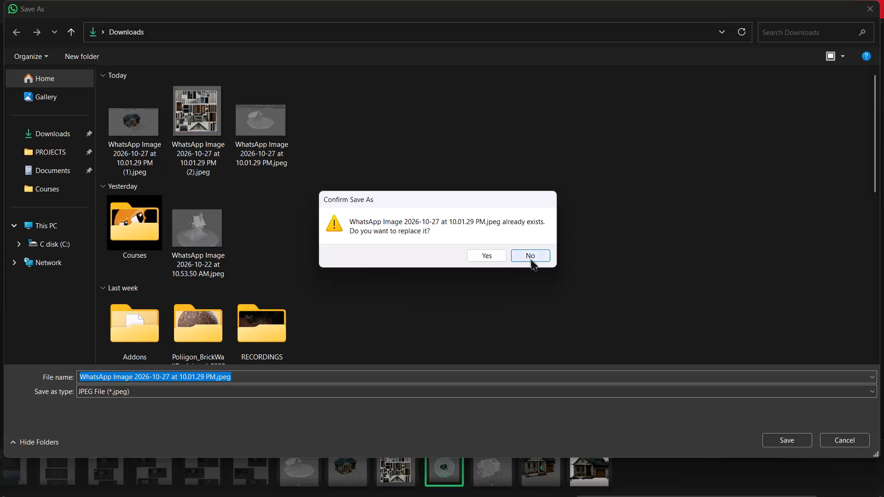
Save the WhatsApp image in Downloads as a JPEG under the new file name 3dwAW.
click(150, 376)
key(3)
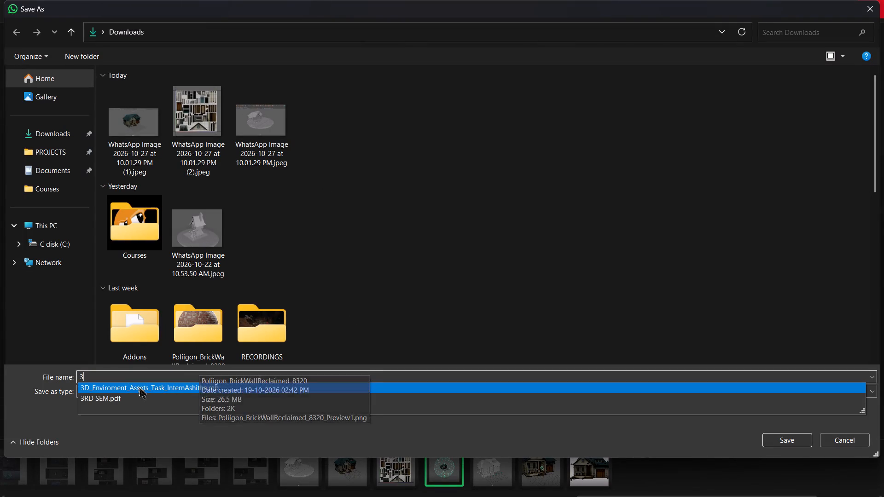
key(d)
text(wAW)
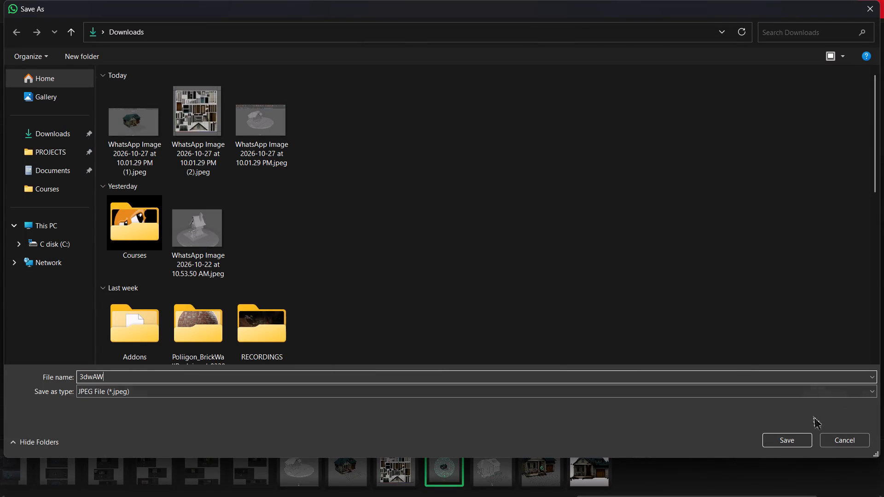
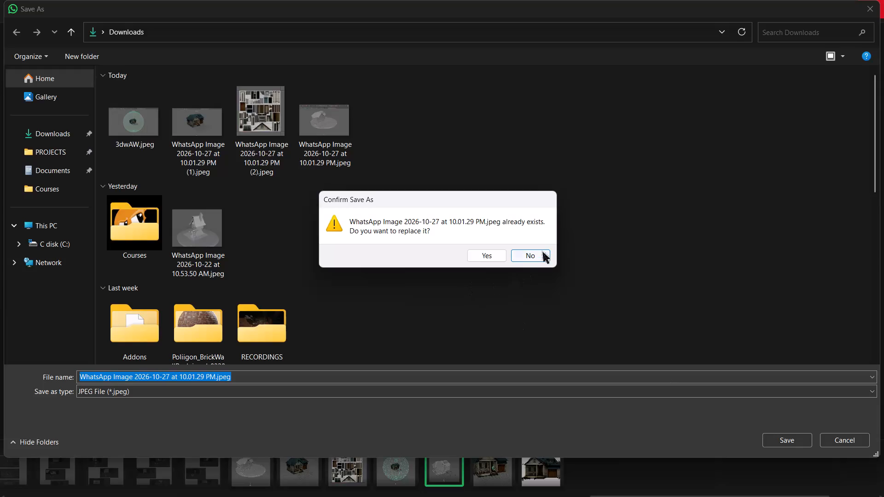
Decline replacing the existing JPEG and save the WhatsApp image in Downloads under the file name Sw.
drag(541, 249, 535, 251)
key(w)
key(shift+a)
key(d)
click(247, 371)
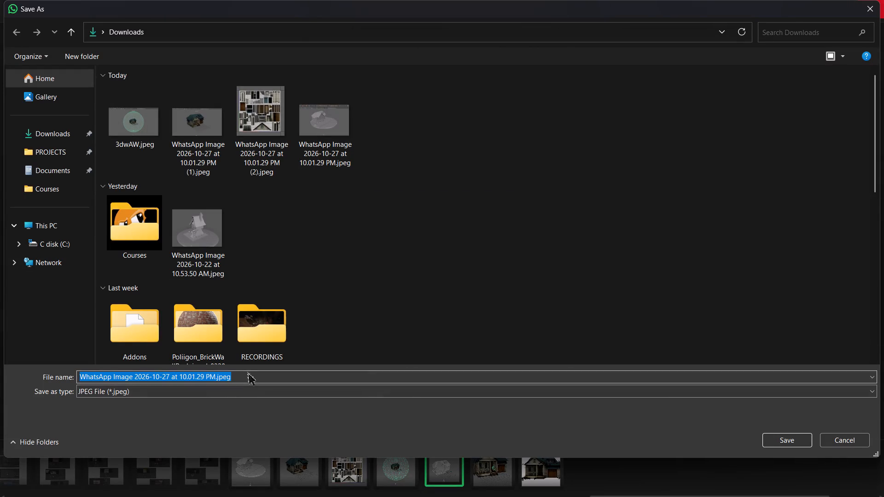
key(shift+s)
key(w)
click(761, 437)
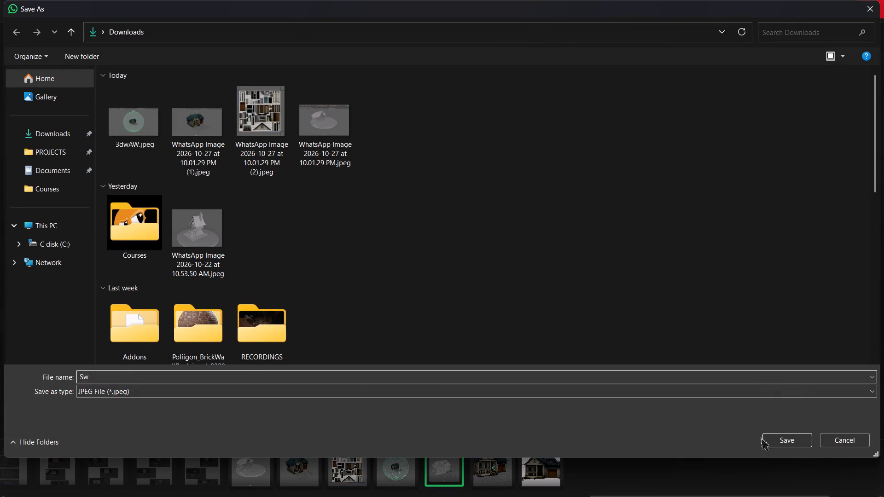
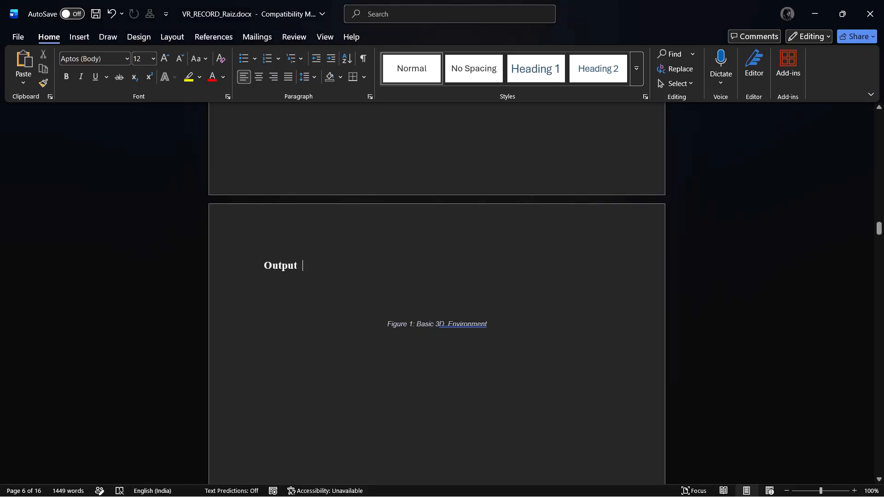
Insert the first of today's WhatsApp images from the Downloads folder between the Output heading and the "Figure 1: Basic 3D Environment" caption in Word.
key(alt+Tab)
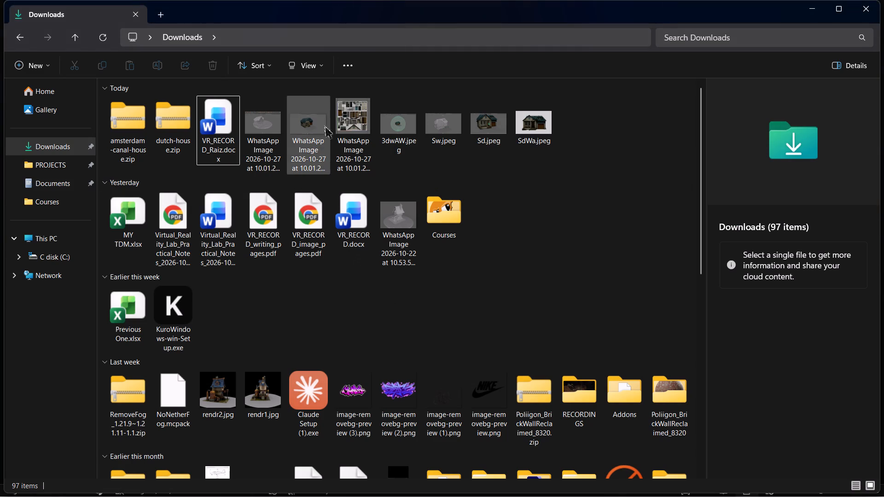
click(262, 124)
drag(262, 124, 525, 241)
key(alt+Tab)
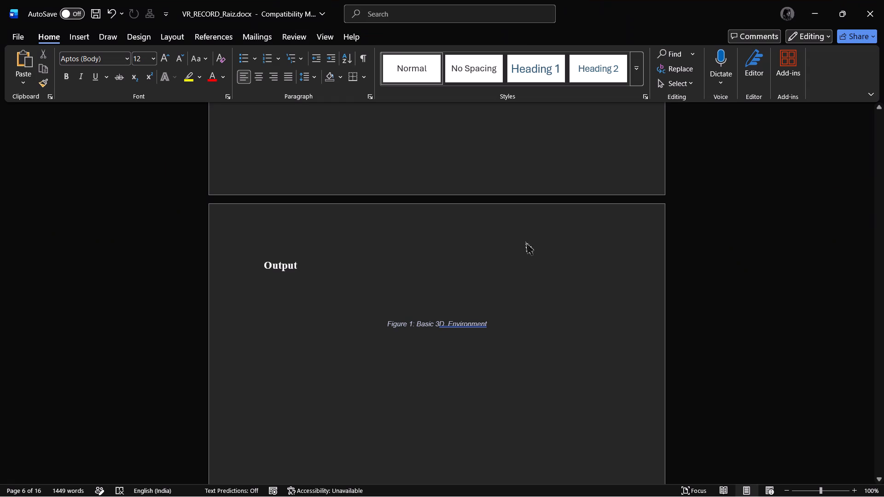
drag(525, 241, 320, 284)
Insert WhatsApp Image 2026-10-27 at 10.01.29 PM.jpeg from the Downloads folder between the first chapter's Output heading and its Figure 1 caption.
key(alt+Tab)
drag(265, 127, 442, 315)
key(alt+Tab)
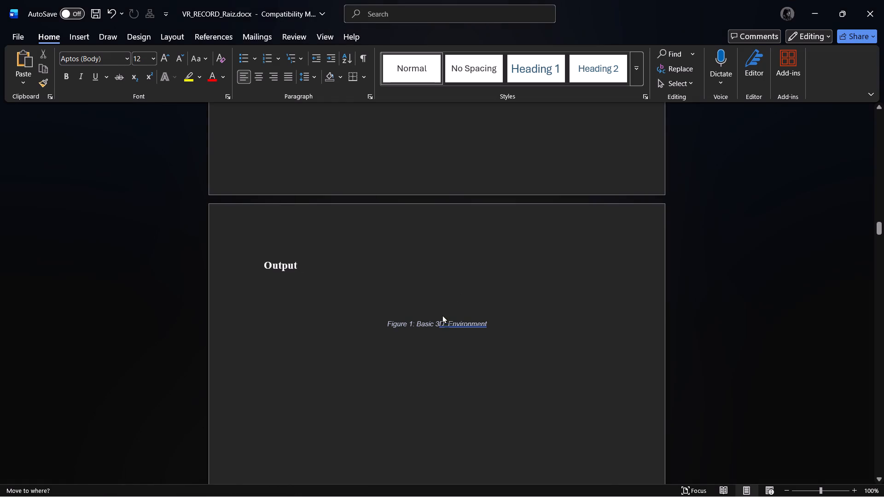
drag(442, 315, 418, 300)
scroll(416, 297, down, 5)
scroll(471, 301, up, 4)
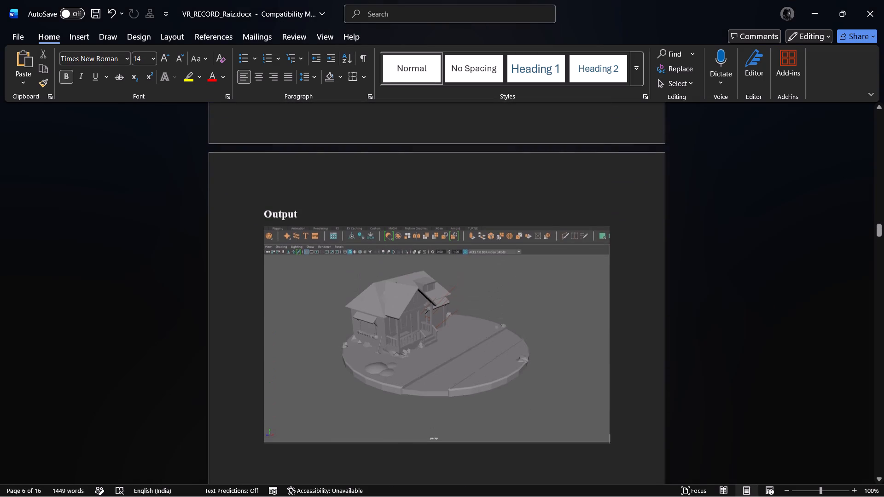
Insert blank lines between the first chapter's Output heading and its house model image.
scroll(471, 301, up, 4)
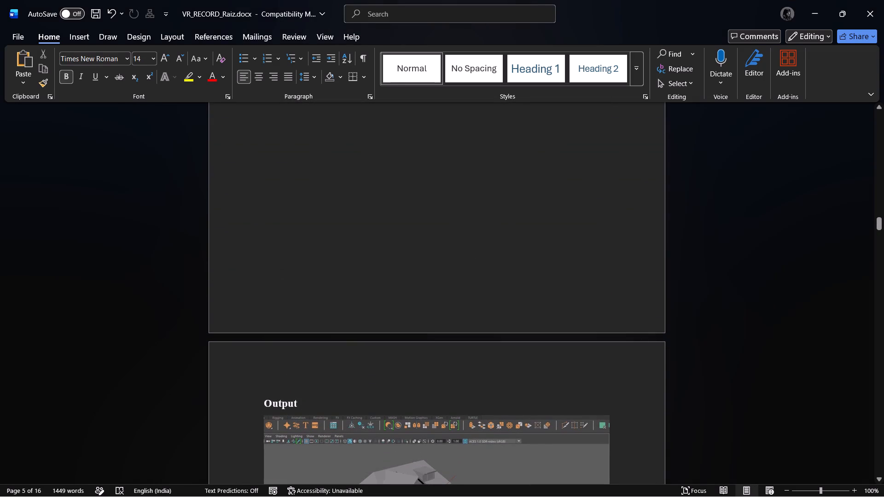
click(322, 402)
key(Return)
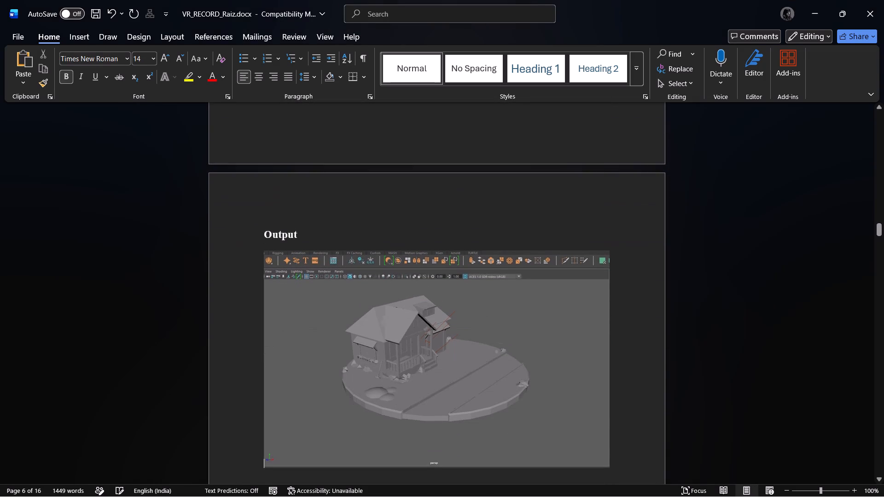
scroll(443, 295, down, 2)
key(Return)
scroll(479, 331, down, 5)
scroll(481, 331, up, 6)
key(Return)
scroll(488, 330, down, 9)
scroll(494, 325, up, 3)
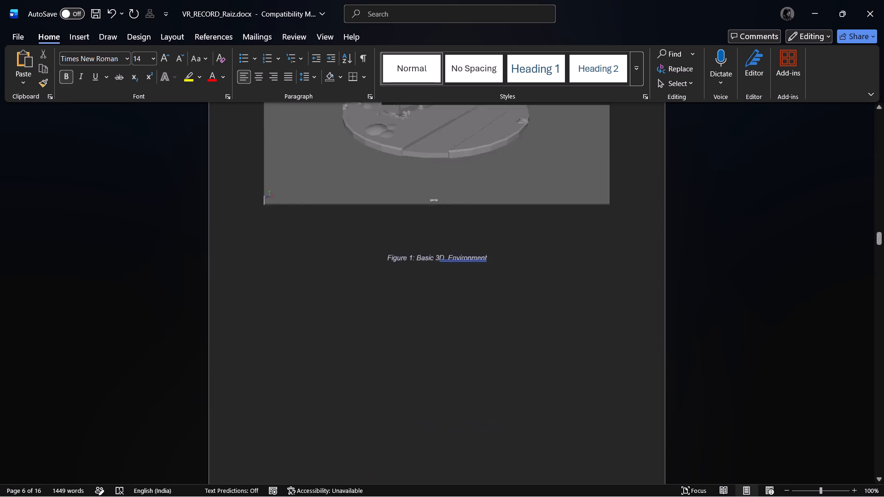
Delete the blank lines between the first chapter's output image and its "Figure 1: Basic 3D Environment" caption.
scroll(494, 325, up, 20)
scroll(494, 325, up, 3)
scroll(504, 324, down, 6)
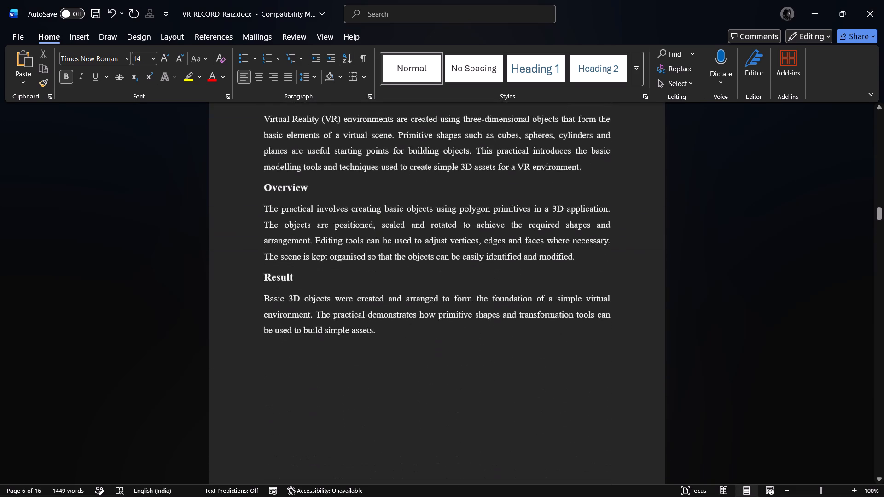
scroll(504, 324, down, 17)
scroll(532, 298, down, 4)
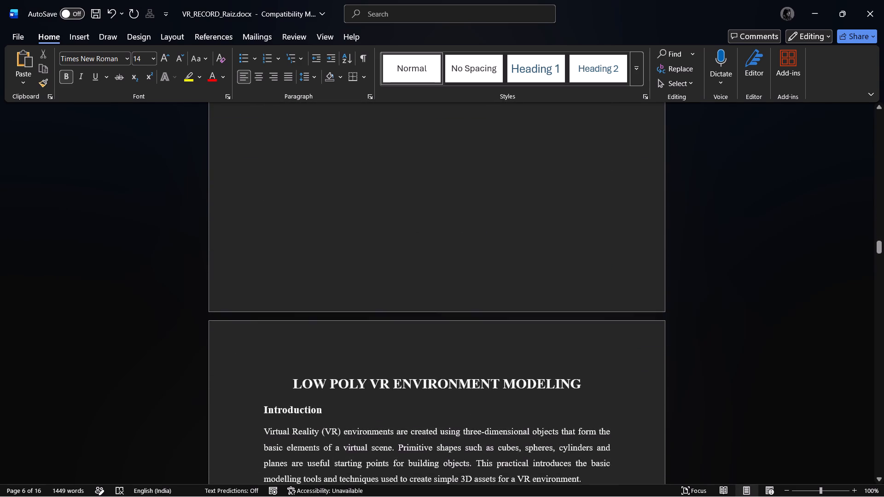
scroll(451, 203, up, 4)
click(390, 247)
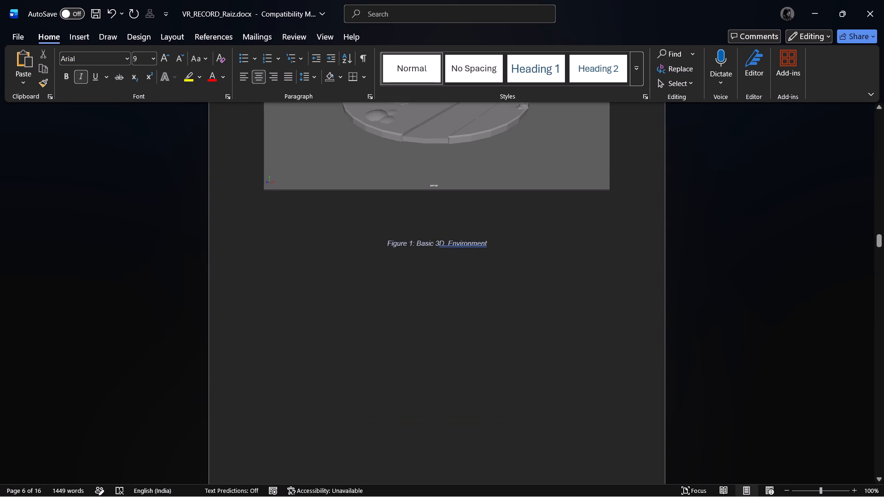
key(BackSpace)
key(BackSpace)
Insert blank lines before the Output heading of the LOW POLY VR ENVIRONMENT MODELING chapter to move it onto the output image's page.
scroll(390, 251, up, 9)
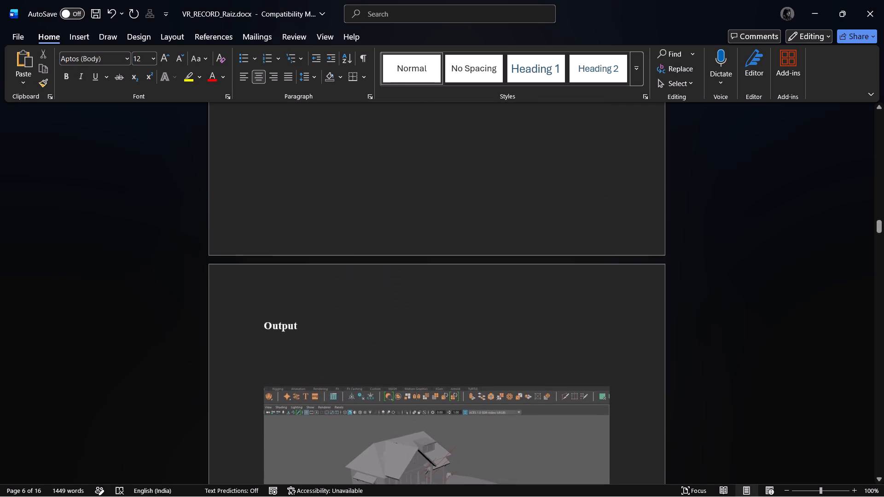
scroll(390, 251, down, 18)
scroll(398, 281, down, 7)
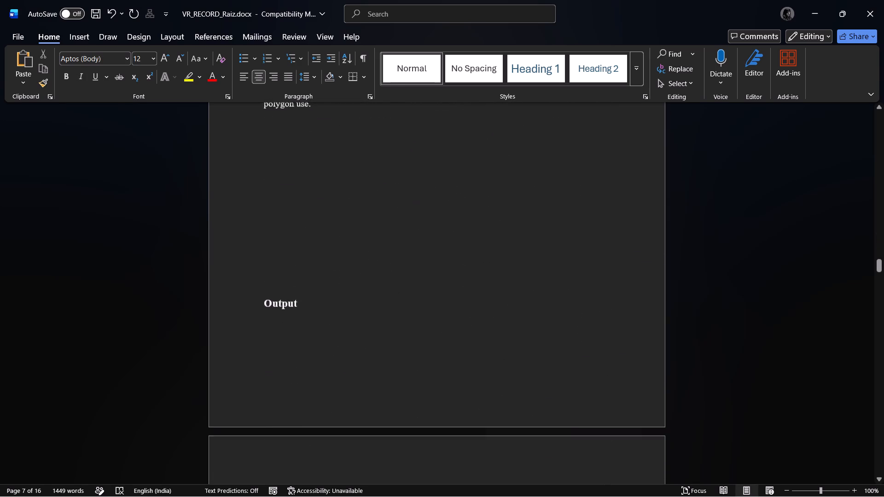
click(260, 296)
key(Return)
key(Return)
key(Return)
key(Return)
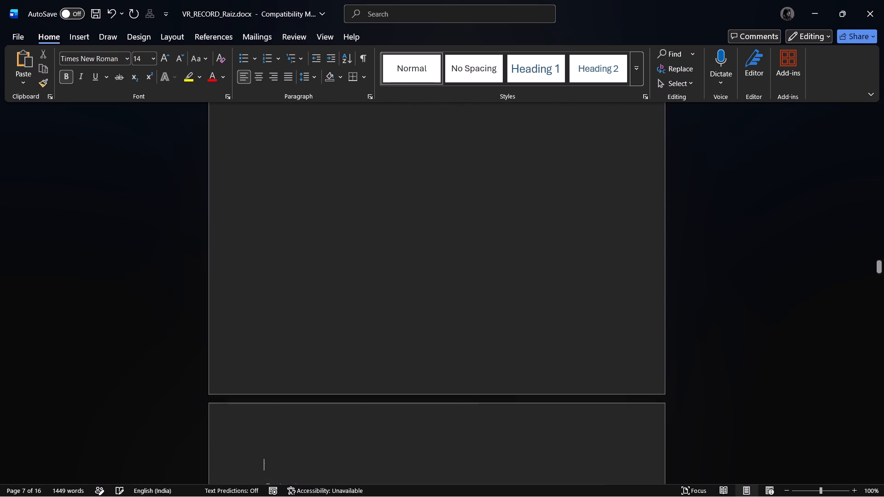
key(BackSpace)
scroll(362, 317, down, 2)
key(BackSpace)
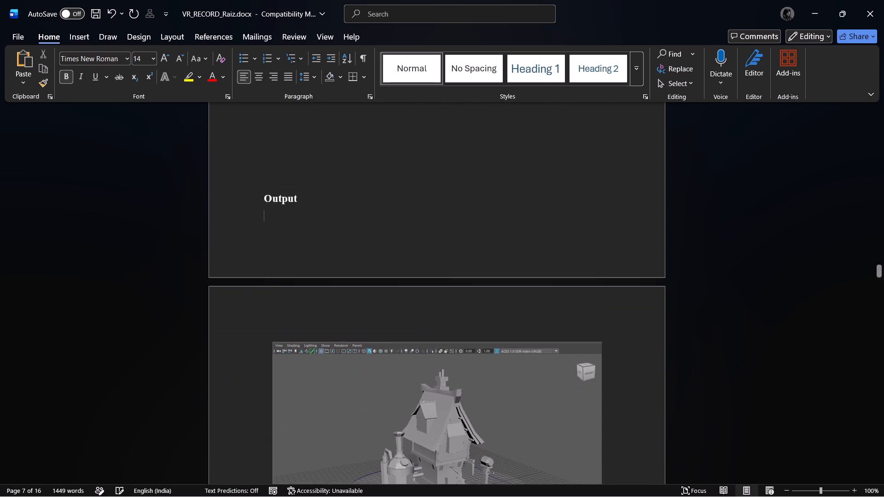
key(Return)
Delete the existing house image above the "Figure 2: Low Poly Environment Modeling" caption.
click(384, 393)
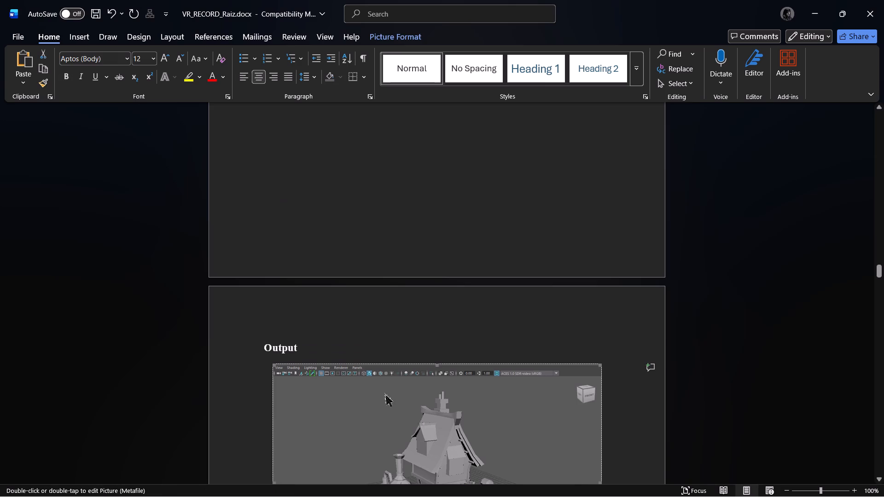
key(BackSpace)
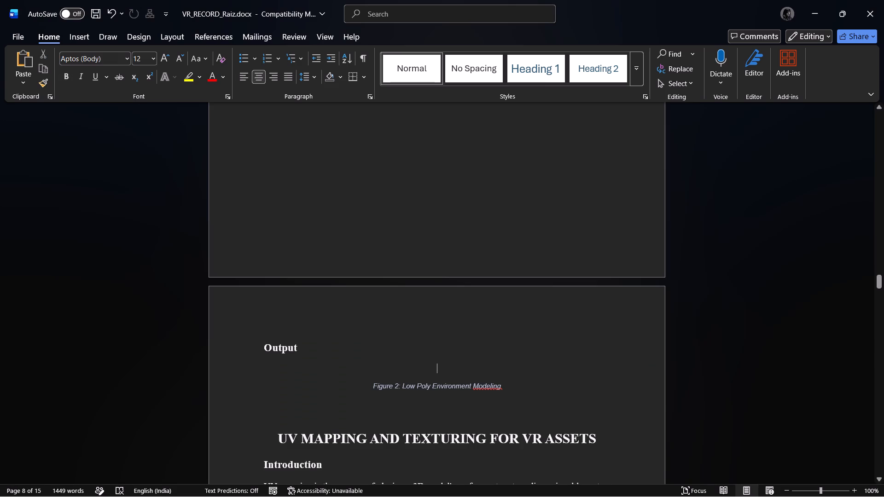
Insert a page break before the UV MAPPING AND TEXTURING FOR VR ASSETS heading.
click(276, 428)
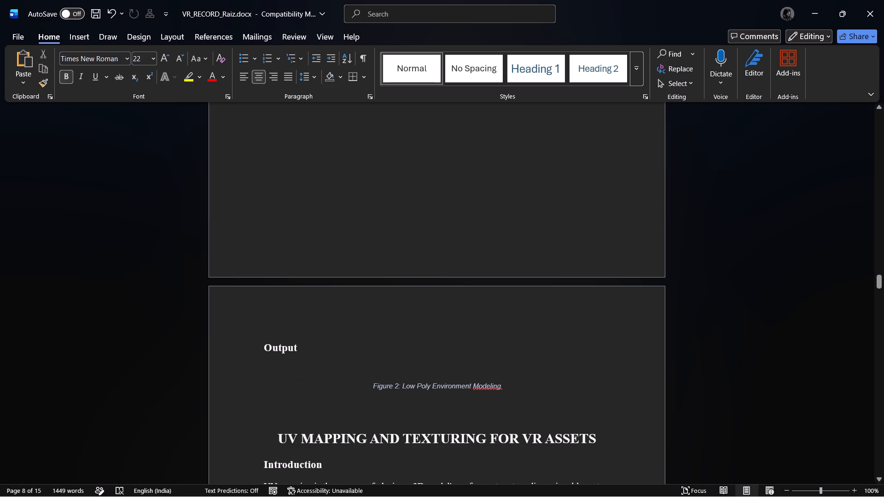
drag(276, 428, 274, 433)
key(ctrl+Return)
scroll(267, 396, up, 6)
scroll(396, 317, up, 2)
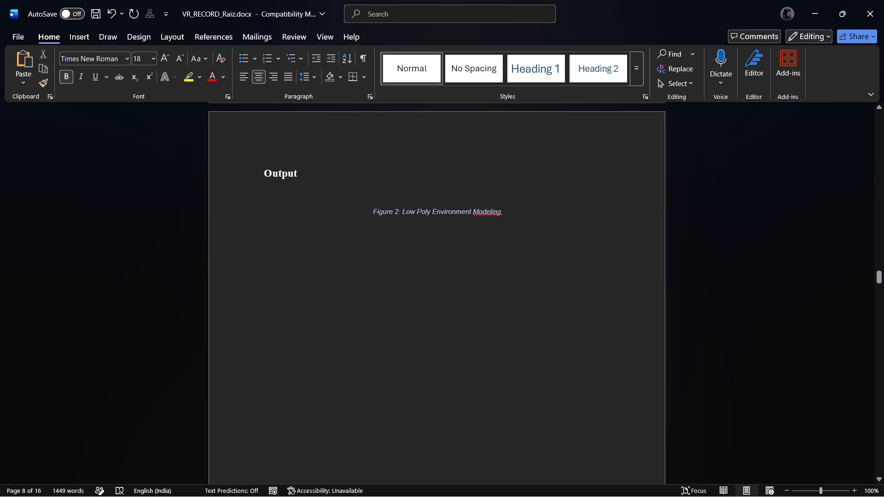
Preview the house images in the Downloads folder as candidates for the Low Poly chapter's output image.
click(368, 207)
click(327, 178)
key(alt+Tab)
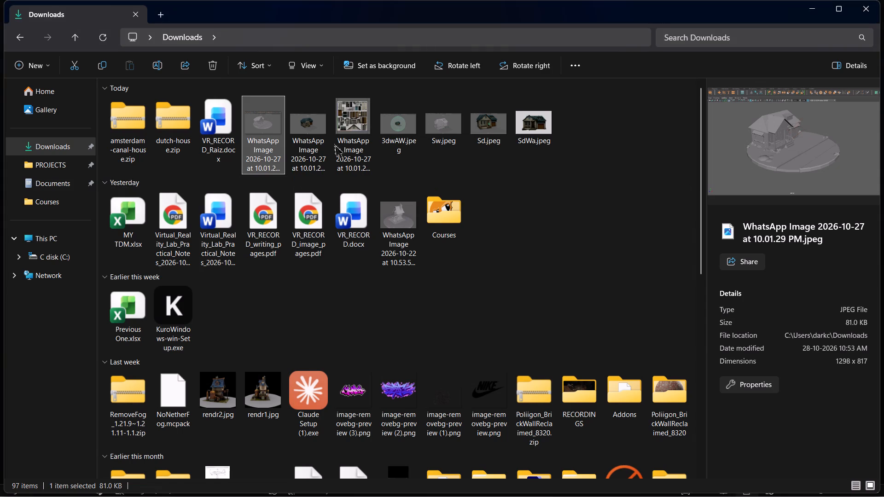
click(314, 136)
drag(309, 131, 304, 133)
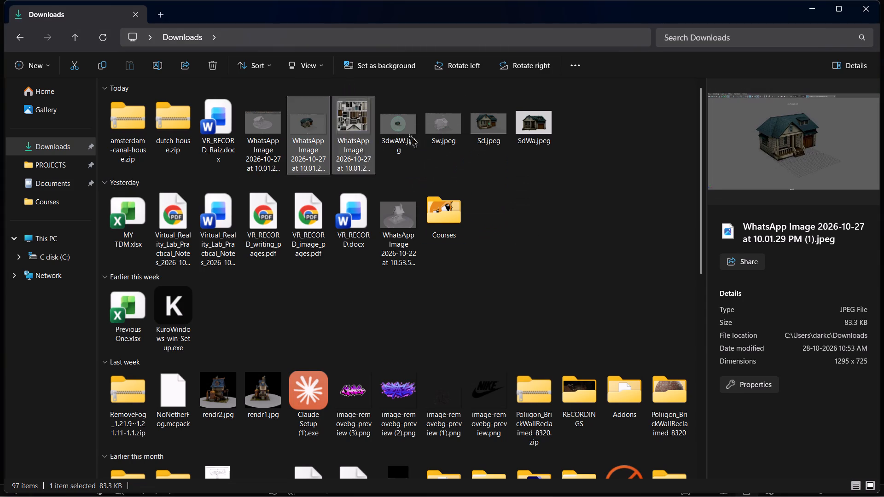
click(452, 130)
click(473, 126)
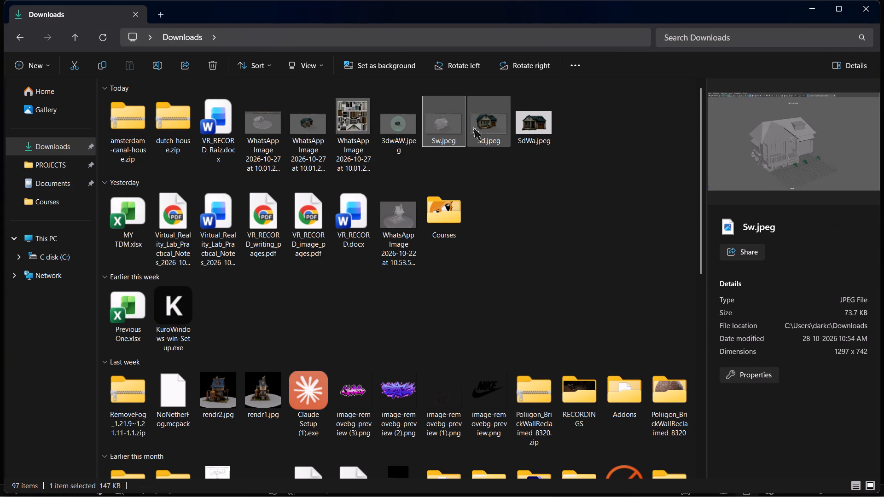
click(376, 126)
click(305, 124)
key(alt+Tab)
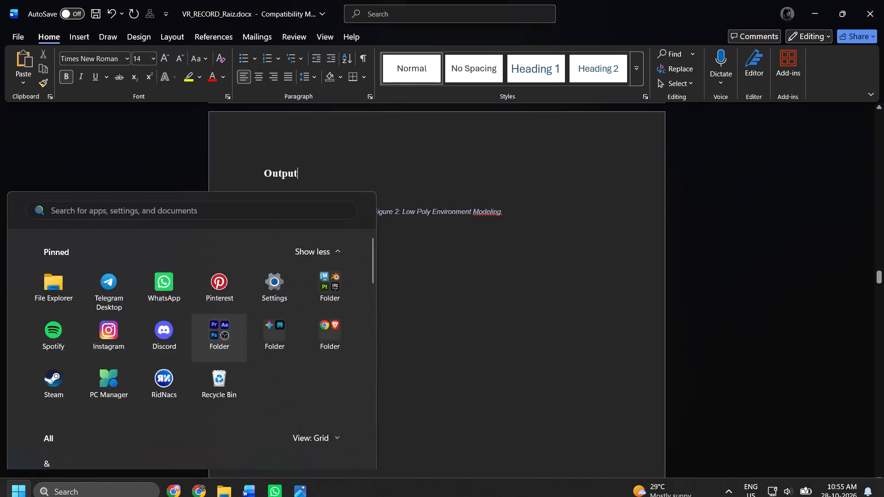
key(alt+Tab)
key(alt+Tab)
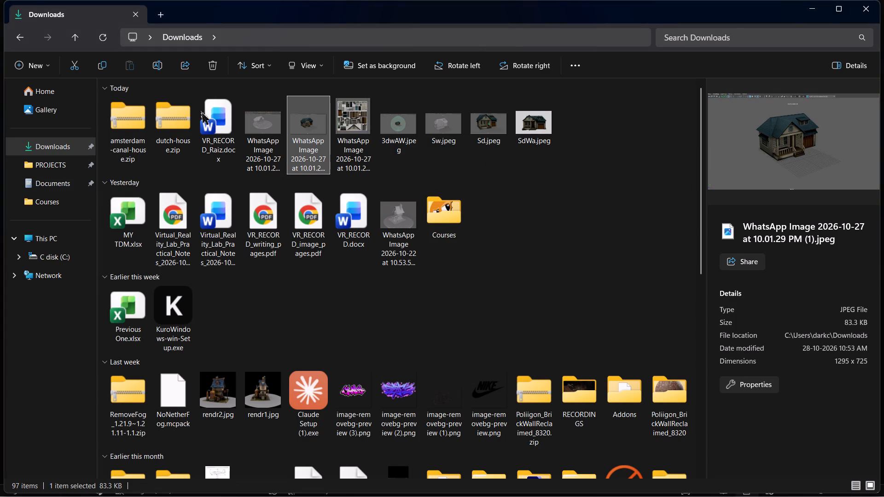
Open VR_RECORD.docx from the Downloads folder and examine its chapter and output pages as a layout reference.
click(358, 230)
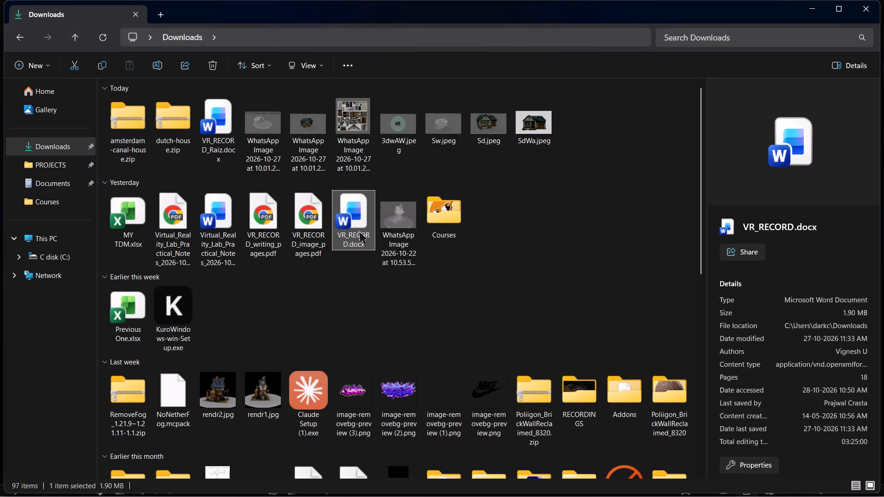
double_click(358, 230)
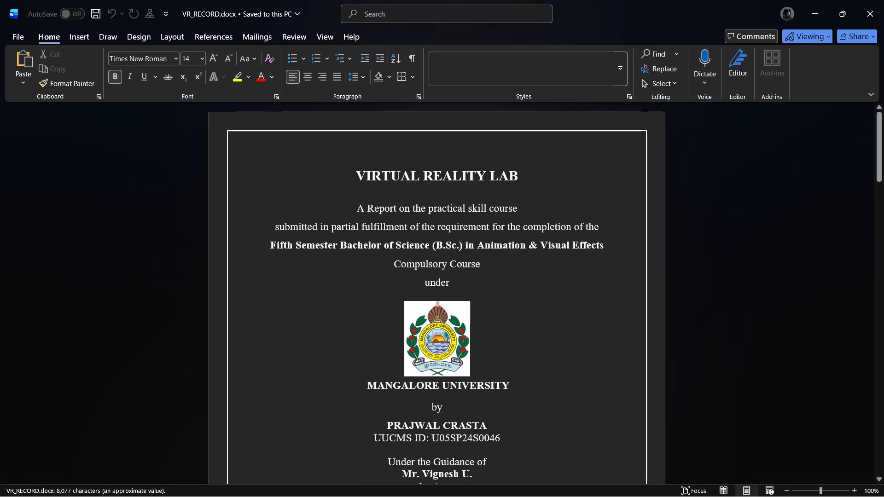
scroll(524, 255, down, 20)
scroll(524, 255, down, 13)
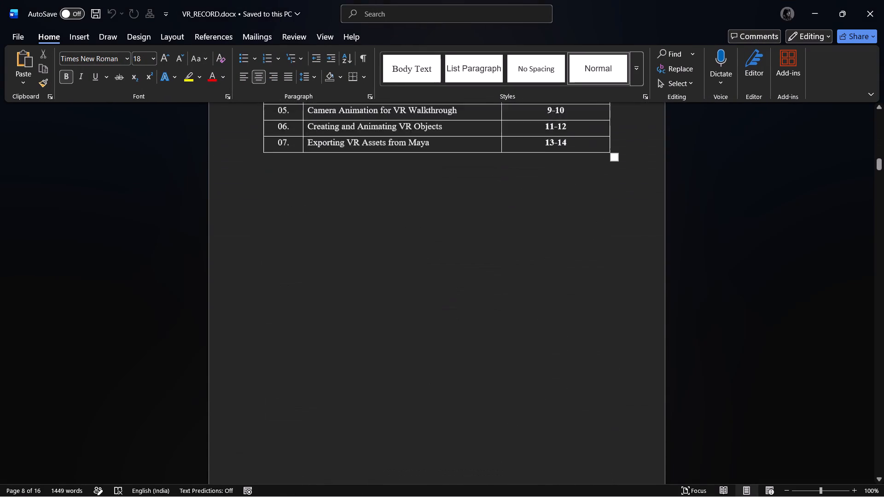
scroll(525, 256, down, 20)
scroll(525, 256, down, 15)
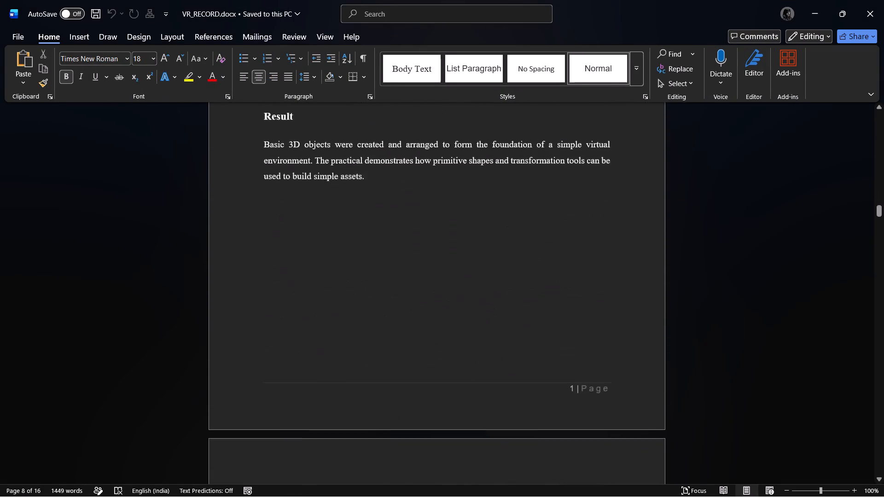
scroll(525, 256, down, 9)
scroll(525, 256, down, 20)
scroll(525, 256, down, 2)
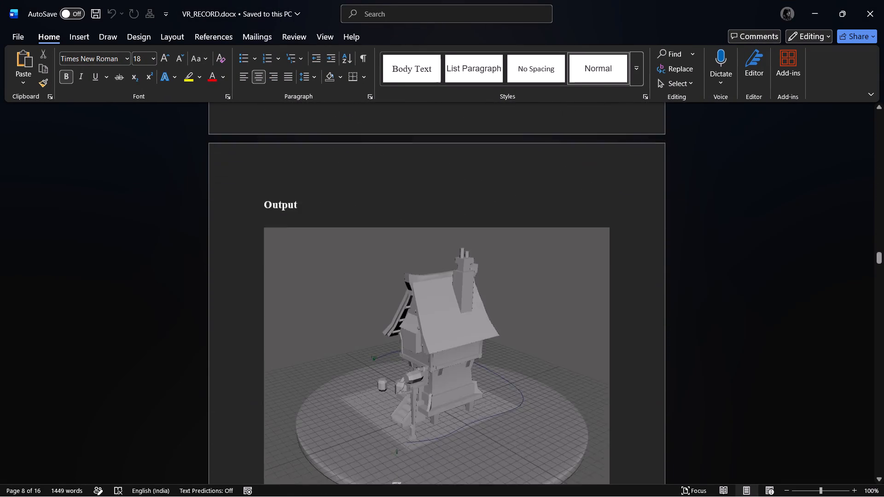
scroll(525, 256, down, 5)
scroll(525, 256, up, 5)
Switch back to VR_RECORD_Raiz.docx and compare the output pages of its first two chapters.
key(alt+Tab)
scroll(483, 246, down, 1)
scroll(488, 233, up, 9)
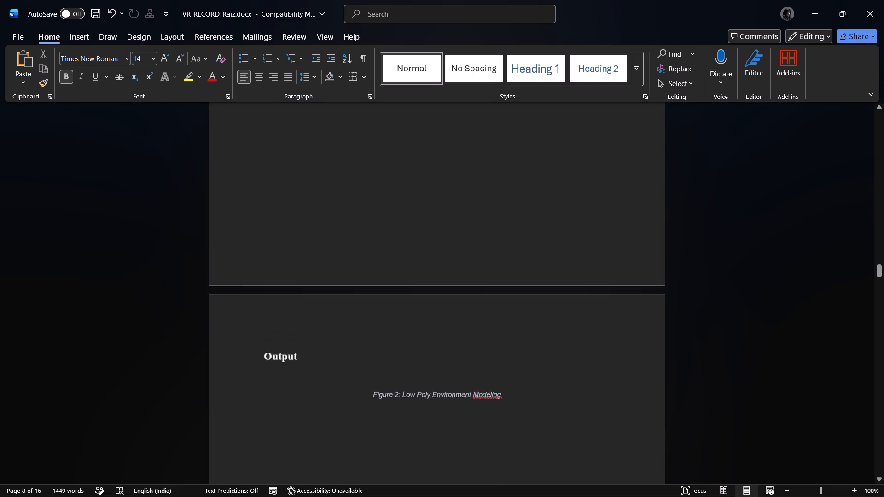
scroll(488, 233, up, 20)
scroll(488, 233, up, 5)
scroll(488, 233, down, 7)
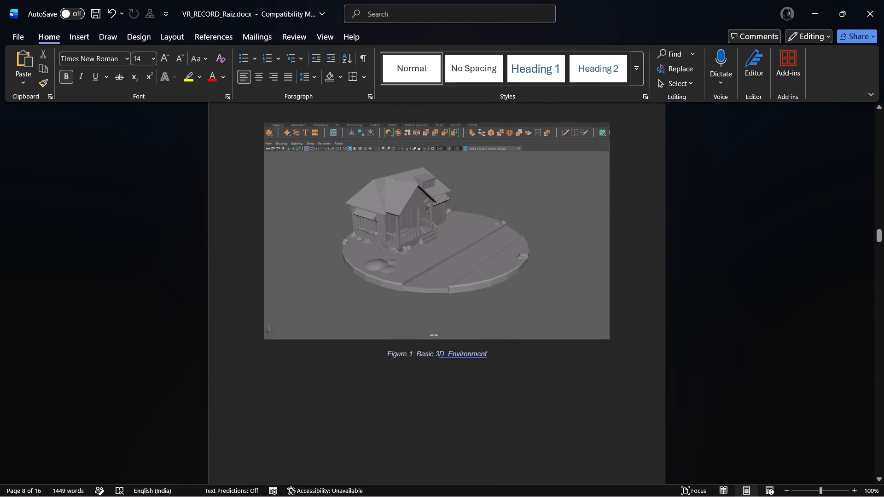
scroll(488, 233, up, 2)
scroll(488, 233, down, 20)
scroll(442, 303, down, 8)
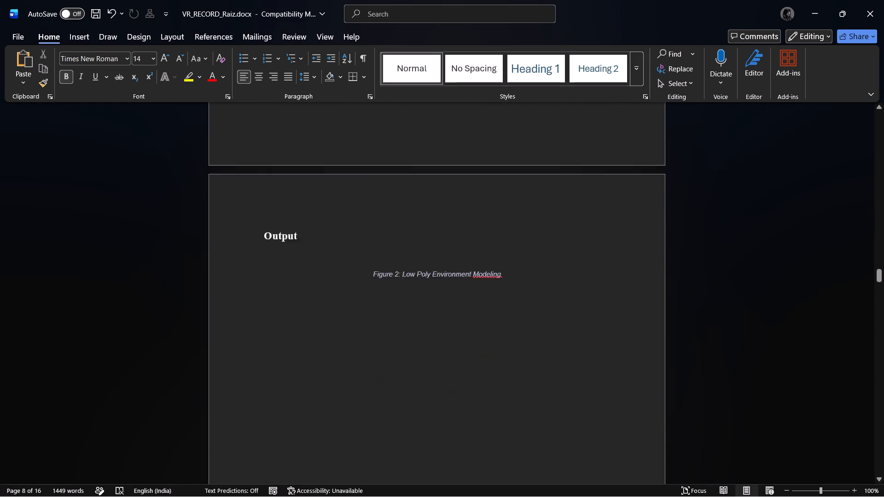
Insert WhatsApp Image 2026-10-27 at 10.01.29 PM.jpeg from the Downloads folder under the Low Poly chapter's Output heading.
key(alt+Tab)
key(alt+Tab)
key(alt+Tab)
key(alt+Tab)
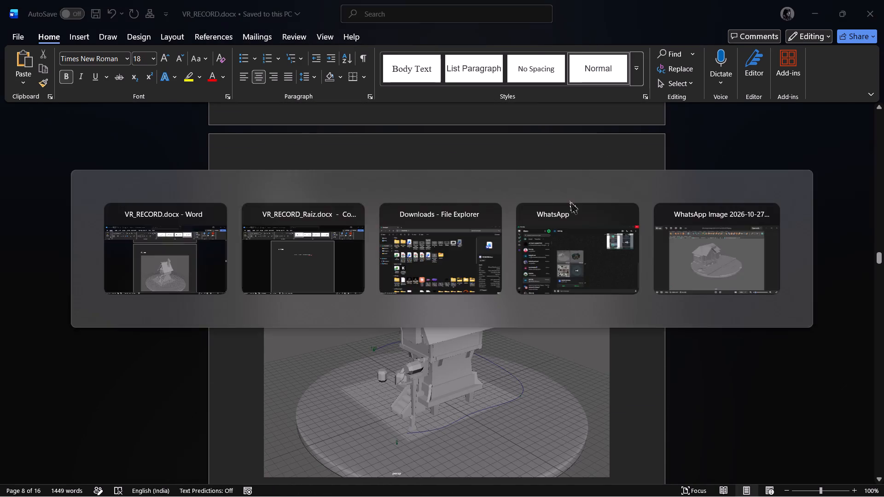
key(alt+Tab)
key(alt+Tab)
click(275, 123)
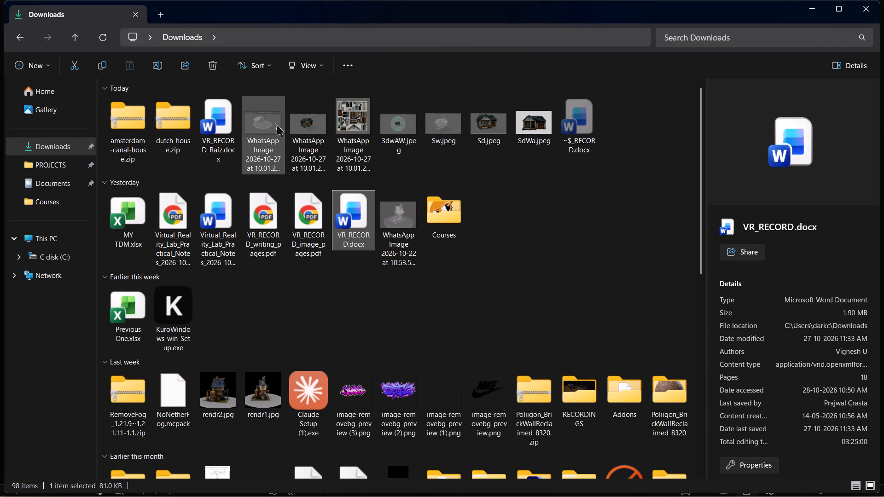
drag(256, 128, 314, 176)
key(alt+Tab)
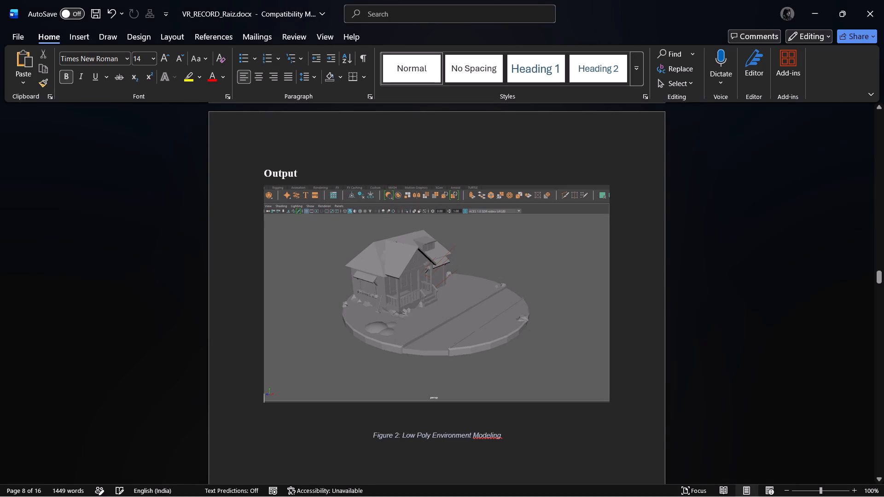
Insert blank lines between the Low Poly chapter's Output heading and its house model image.
click(315, 177)
key(Return)
key(Return)
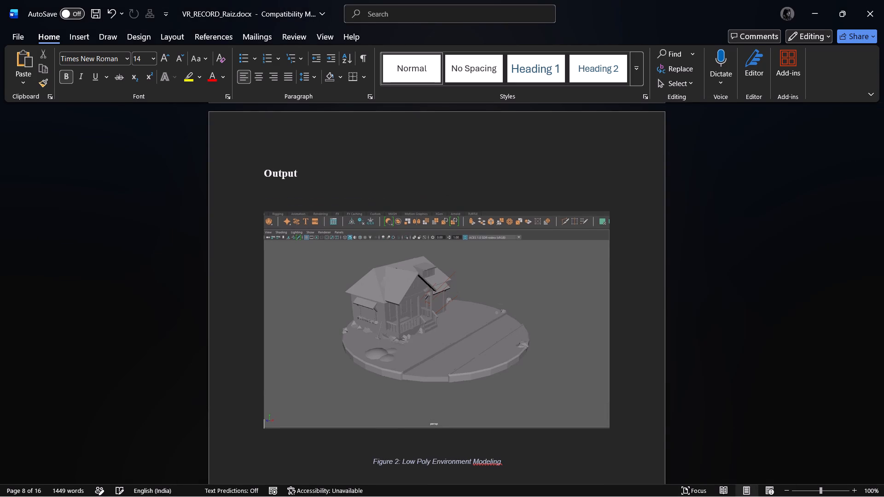
scroll(372, 187, down, 6)
key(Return)
click(370, 375)
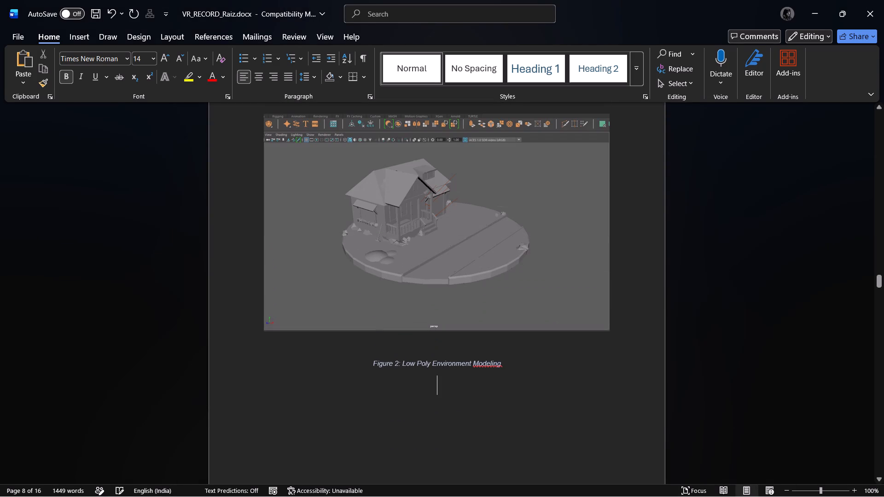
Delete the extra blank line between the Low Poly house model image and its Figure 2 caption.
click(371, 358)
click(371, 358)
click(373, 366)
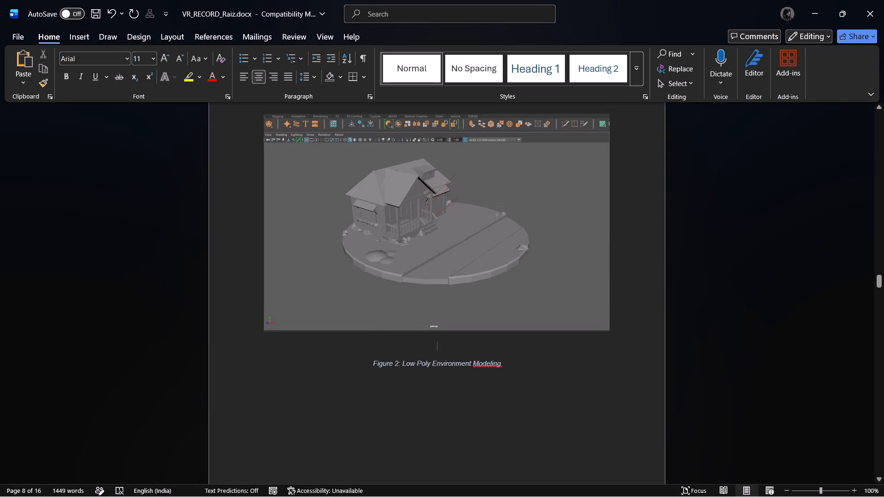
key(BackSpace)
Insert a page break before the Output heading of the UV Mapping and Texturing chapter.
scroll(479, 353, up, 6)
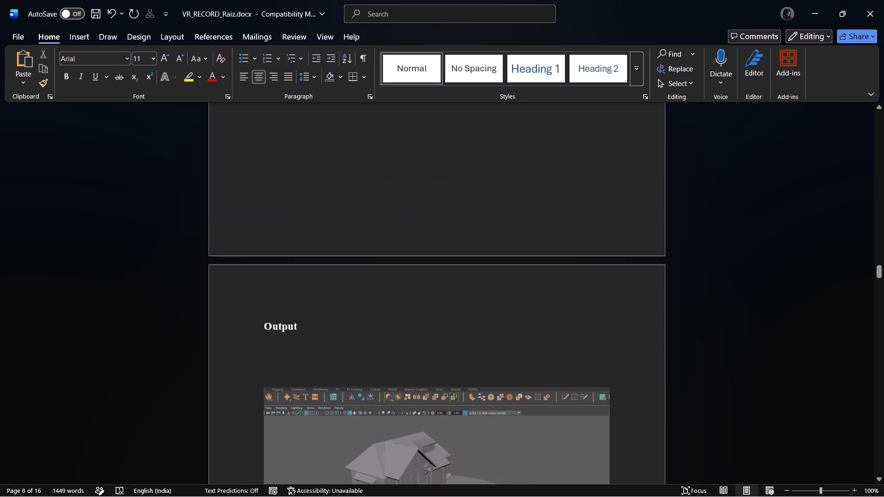
scroll(480, 353, down, 5)
scroll(480, 353, up, 20)
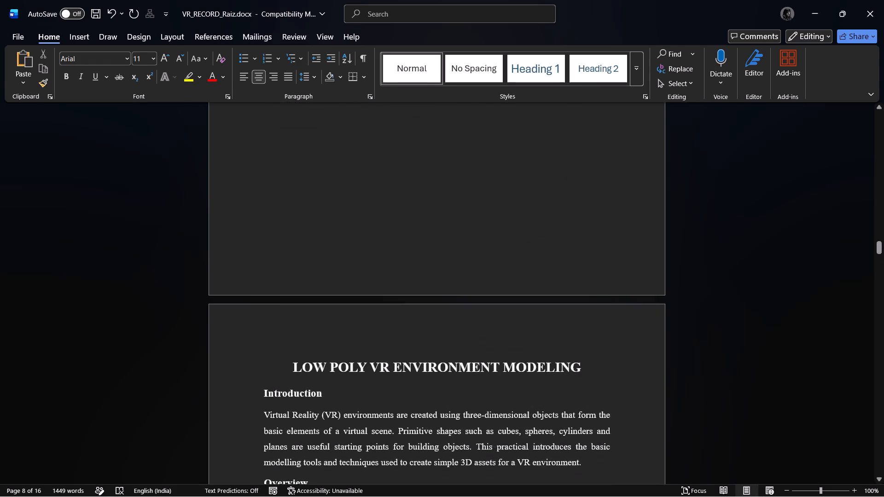
scroll(480, 353, down, 20)
scroll(480, 353, down, 11)
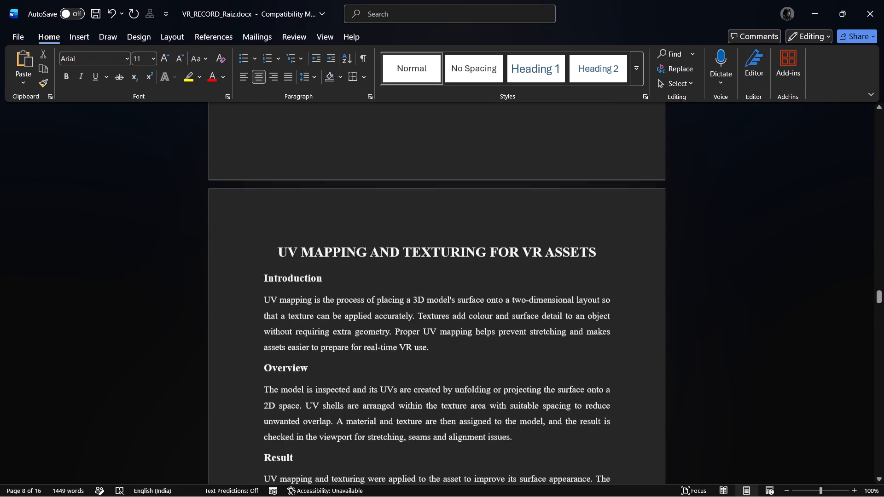
scroll(364, 283, down, 6)
click(250, 388)
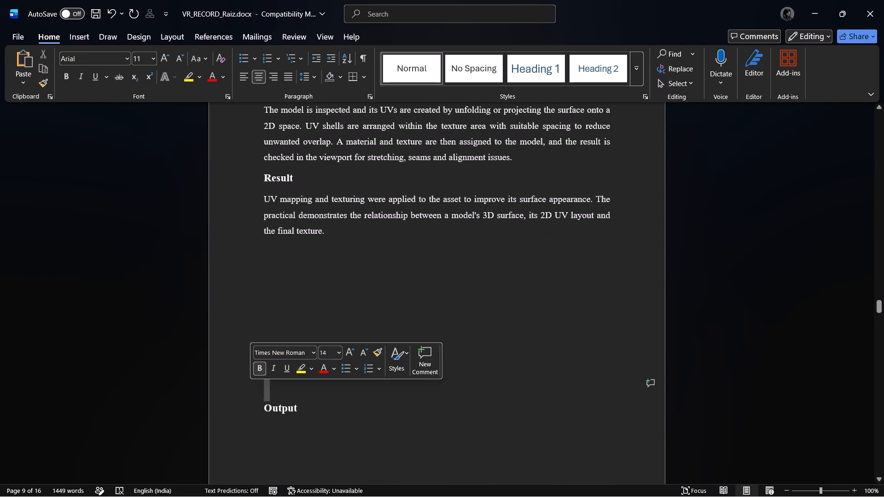
click(260, 400)
click(263, 409)
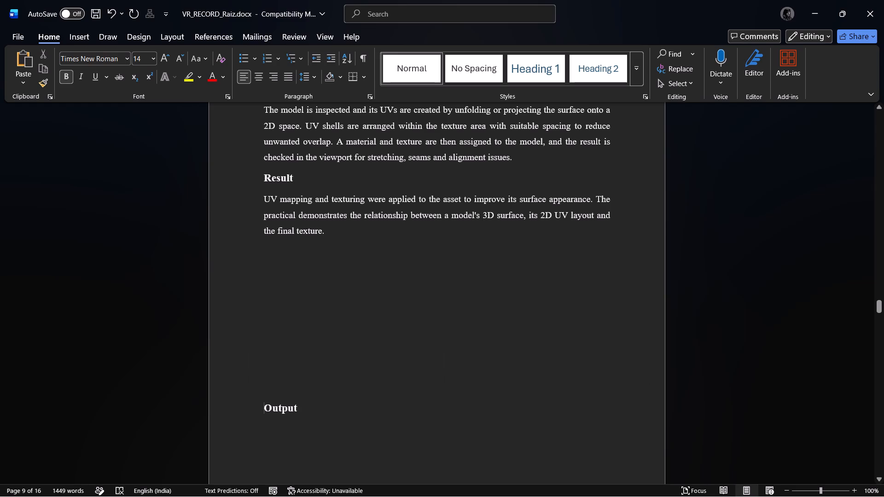
key(ctrl+Return)
Delete the old UV layout image between the Output heading and the Figure 3 Uv mapping caption.
scroll(343, 354, up, 1)
scroll(363, 346, down, 4)
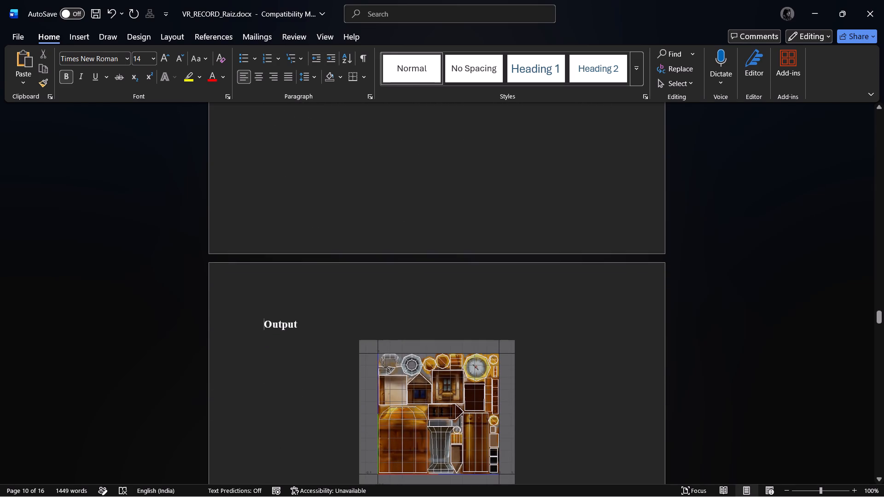
click(337, 338)
scroll(465, 353, down, 2)
click(458, 349)
key(BackSpace)
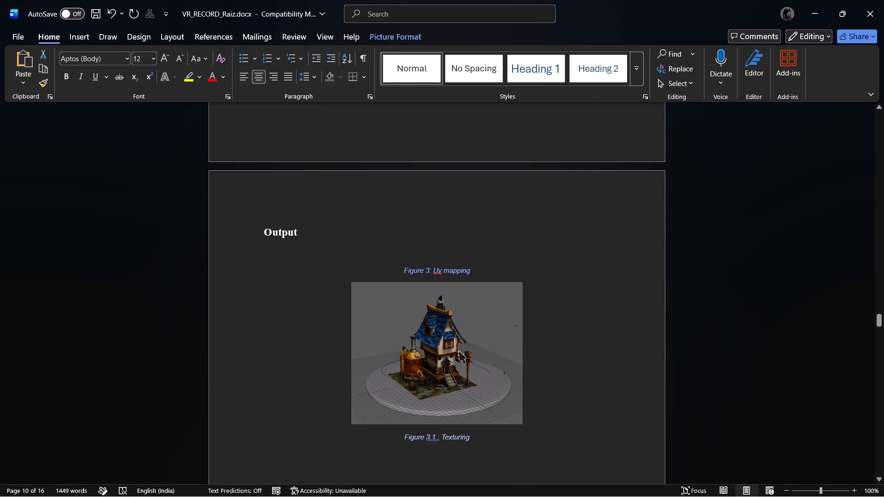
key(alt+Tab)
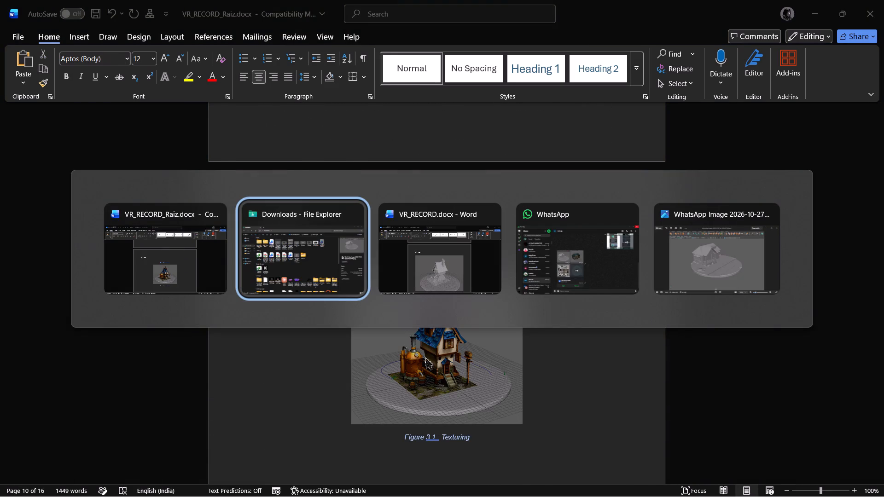
Insert the UV layout image WhatsApp Image 2026-10-27 at 10.01.29 PM (2).jpeg from Downloads below the UV Mapping chapter's Output heading.
click(355, 130)
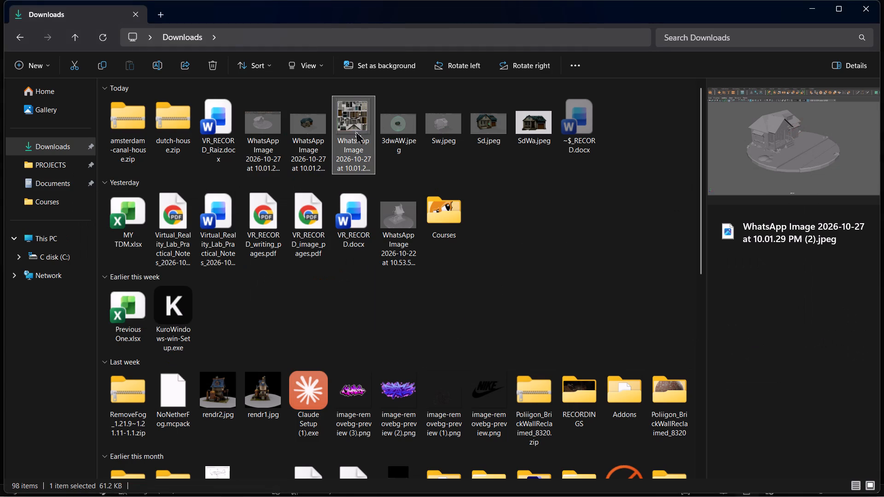
drag(355, 130, 424, 233)
key(alt+Tab)
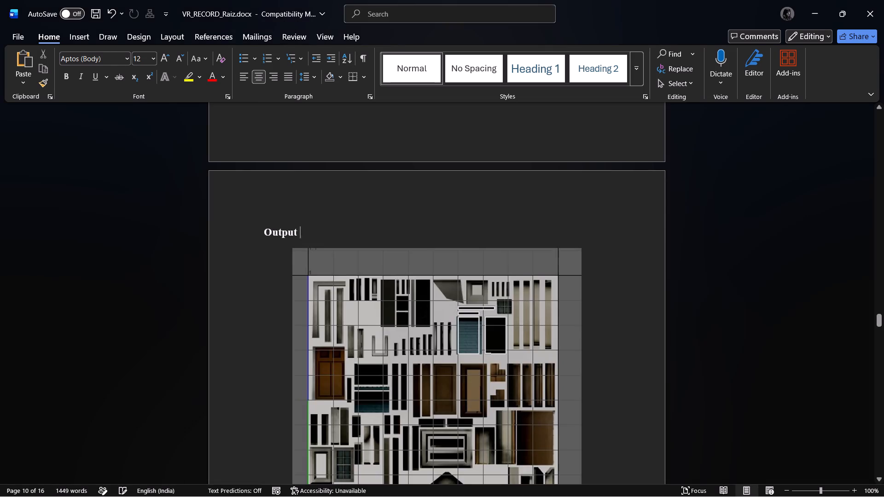
Shrink the new UV layout image above the Figure 3 Uv mapping caption to about half its size, keeping its proportions.
scroll(452, 277, down, 5)
click(460, 254)
scroll(479, 295, up, 1)
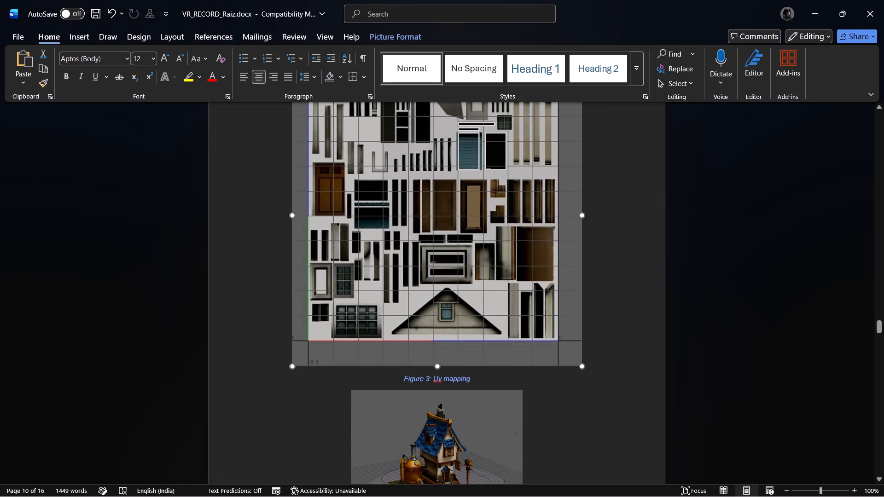
drag(582, 369, 425, 227)
scroll(479, 267, up, 3)
scroll(600, 363, down, 3)
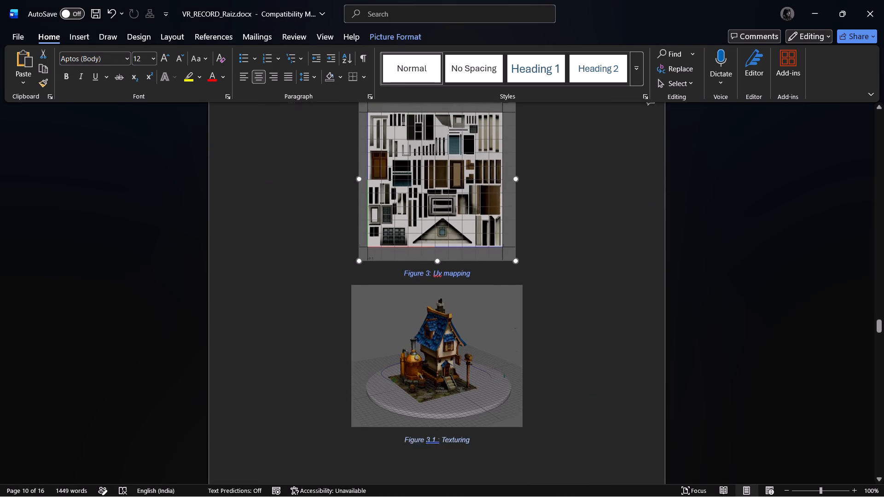
click(611, 294)
Delete the old blue-roofed house image above the Figure 3.1 Texturing caption.
scroll(530, 316, down, 3)
scroll(531, 318, up, 4)
click(469, 384)
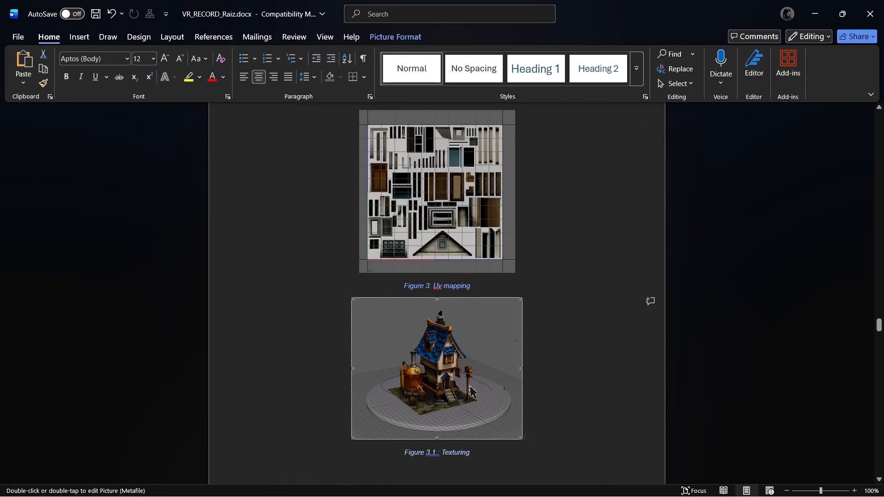
scroll(469, 384, up, 2)
scroll(469, 384, down, 3)
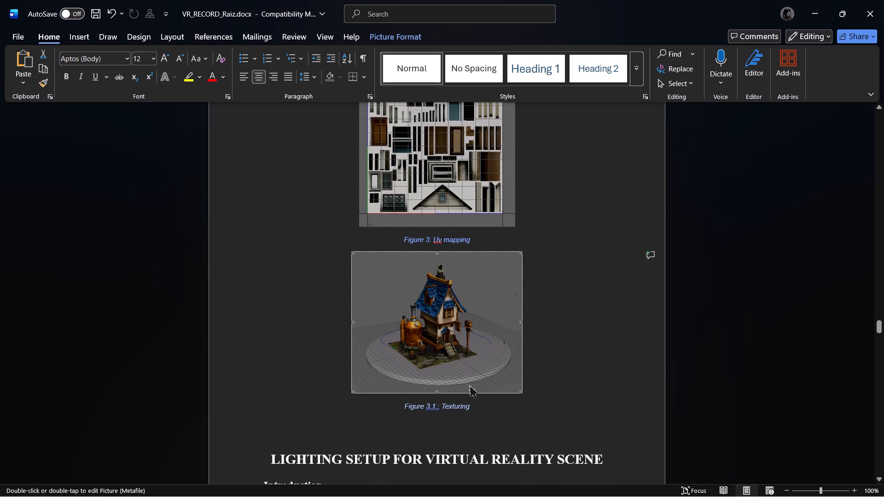
key(BackSpace)
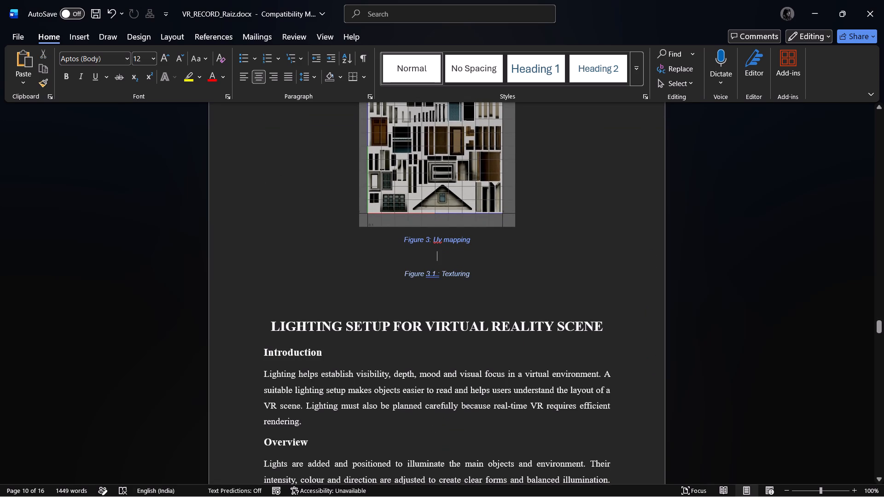
key(ctrl+z)
click(469, 384)
key(BackSpace)
Insert the textured house image WhatsApp Image 2026-10-27 at 10.01.29 PM (1).jpeg from Downloads above the Figure 3.1 Texturing caption.
key(alt+Tab)
click(298, 117)
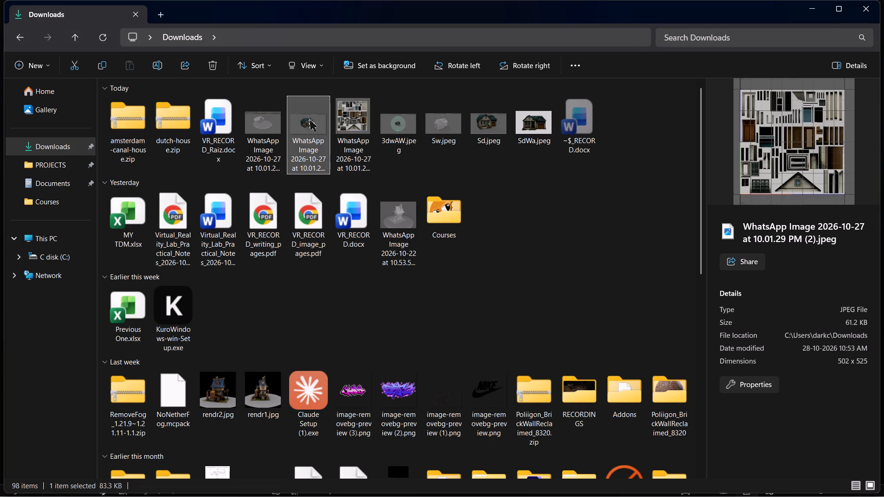
drag(308, 117, 439, 263)
key(alt+Tab)
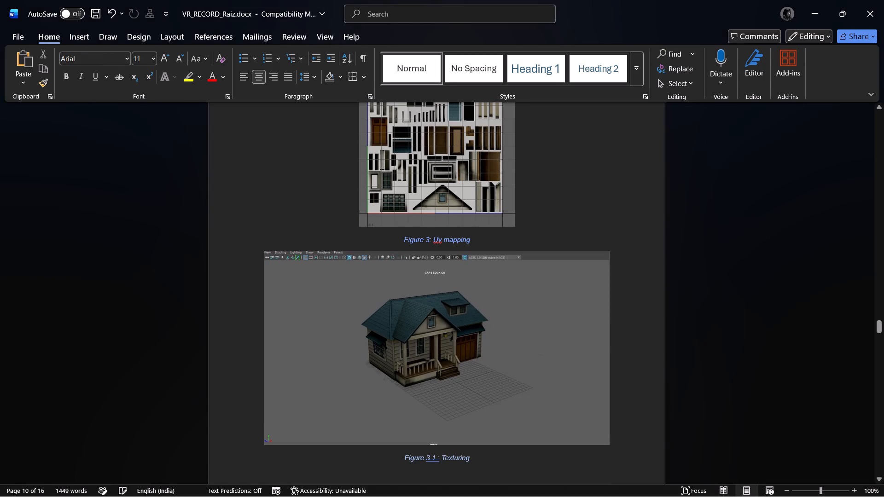
Shrink the new textured house image above the Figure 3.1 caption to about 80% of its size.
click(508, 382)
drag(607, 445, 534, 425)
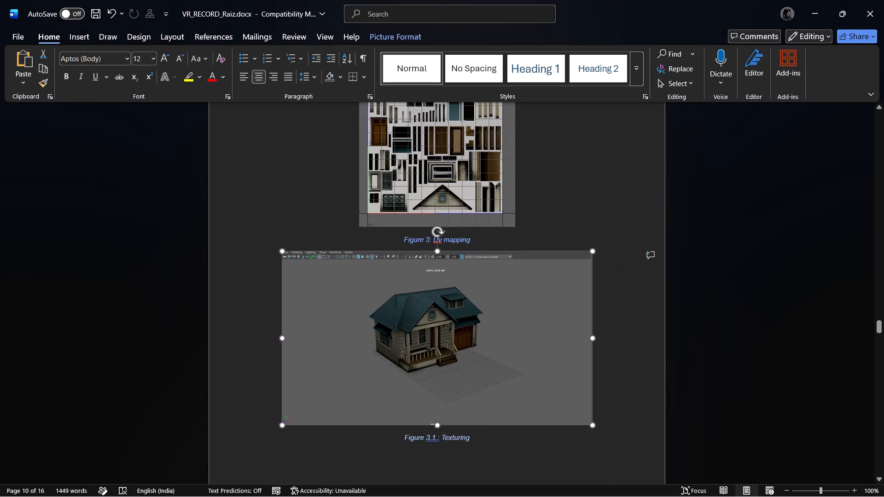
drag(534, 425, 465, 409)
Insert a page break before the Lighting Setup for Virtual Reality Scene chapter title.
scroll(501, 387, down, 4)
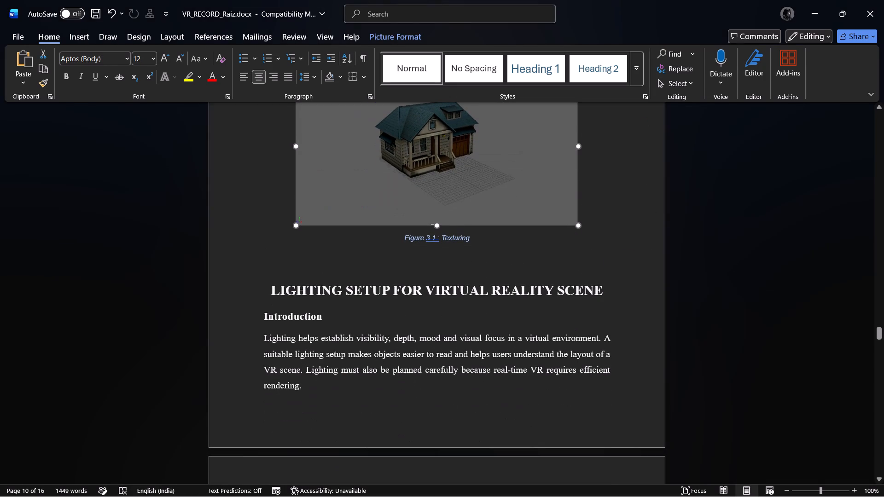
click(279, 281)
click(256, 294)
click(276, 287)
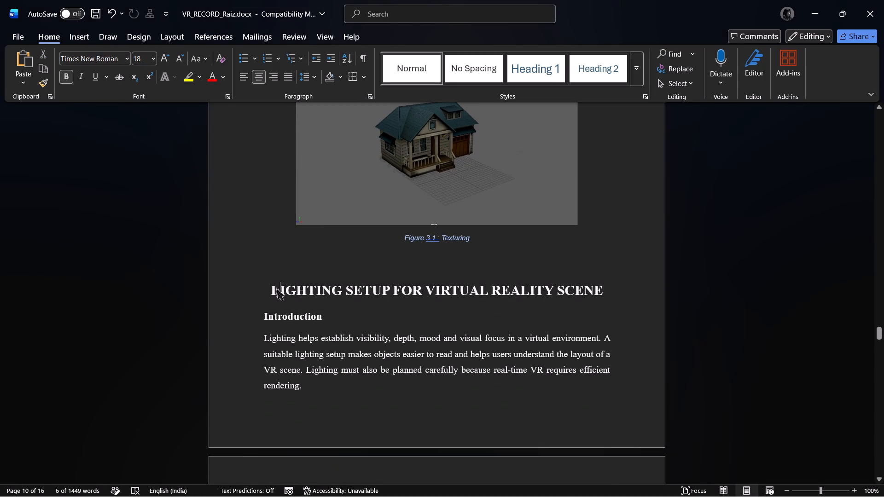
click(267, 287)
key(ctrl+Return)
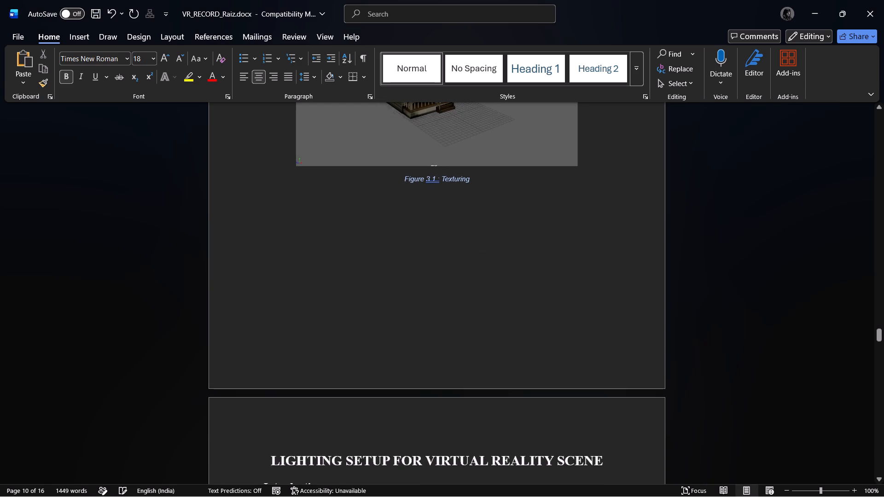
Insert a page break before the Output heading of the Lighting Setup chapter.
scroll(267, 287, up, 11)
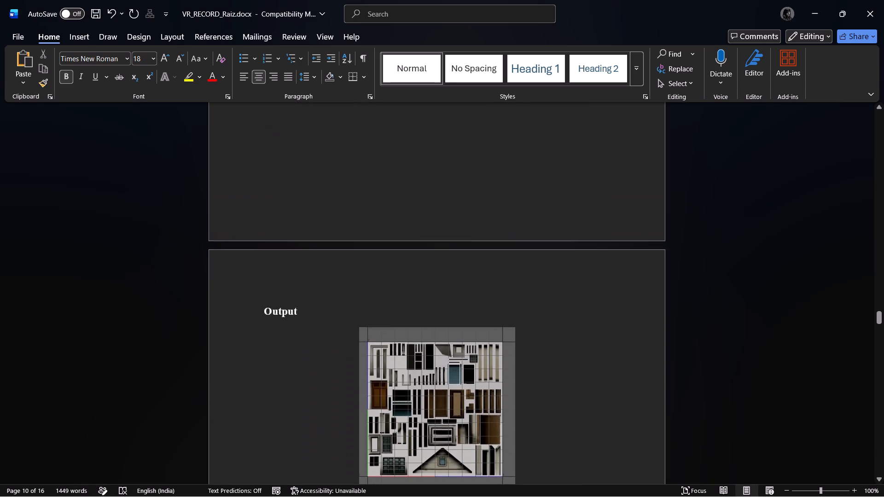
scroll(280, 286, down, 19)
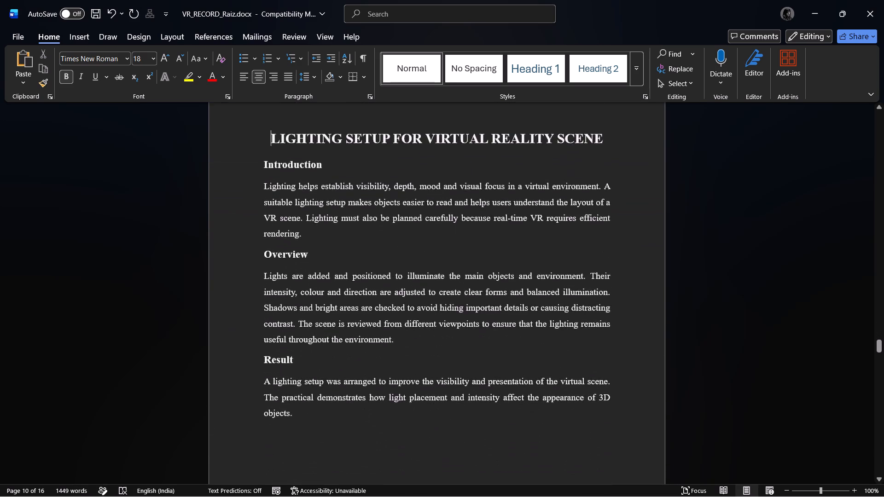
scroll(280, 286, down, 8)
click(270, 159)
click(270, 178)
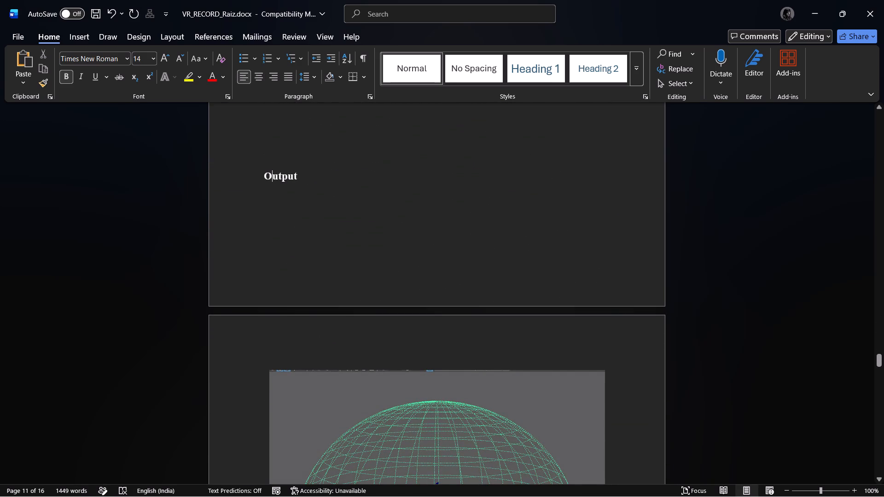
click(264, 180)
key(ctrl+Return)
Delete the old wireframe sphere image above the Figure 4 Lighting Setup caption.
scroll(264, 180, down, 6)
click(382, 284)
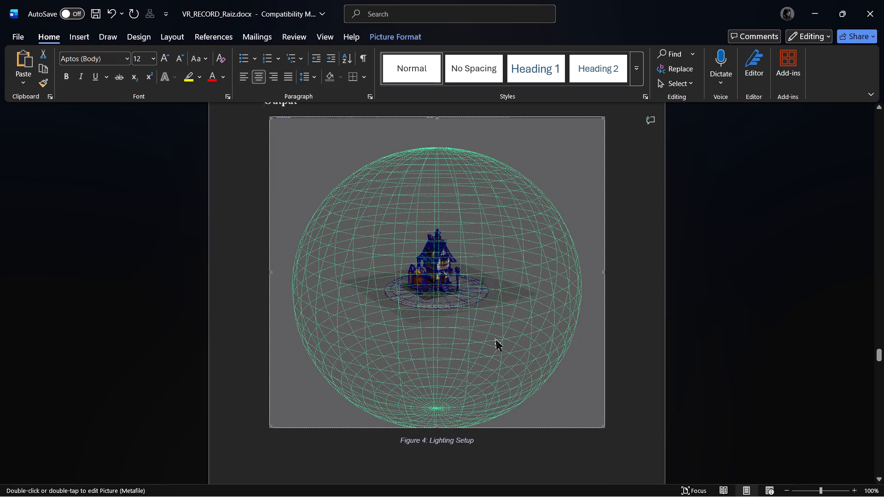
key(BackSpace)
Insert the image 3dwAW.jpeg from Downloads between the Lighting Setup chapter's Output heading and the Figure 4 caption.
key(alt+Tab)
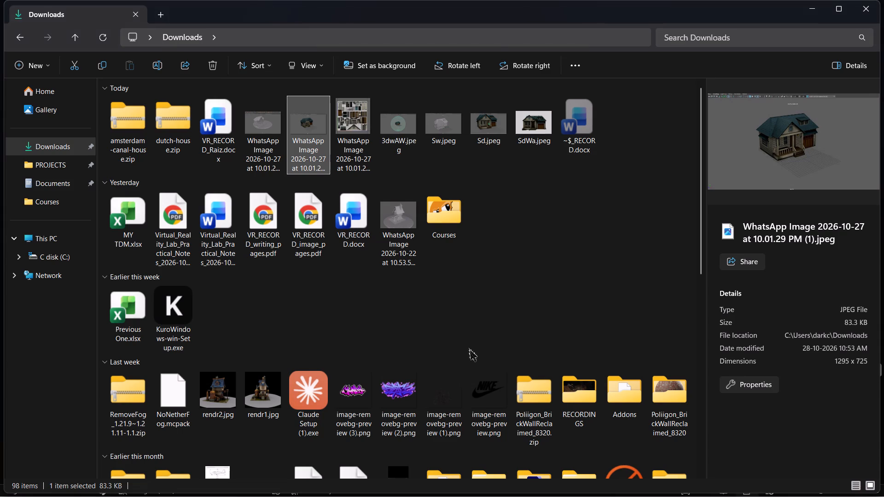
click(384, 127)
drag(396, 126, 569, 227)
key(alt+Tab)
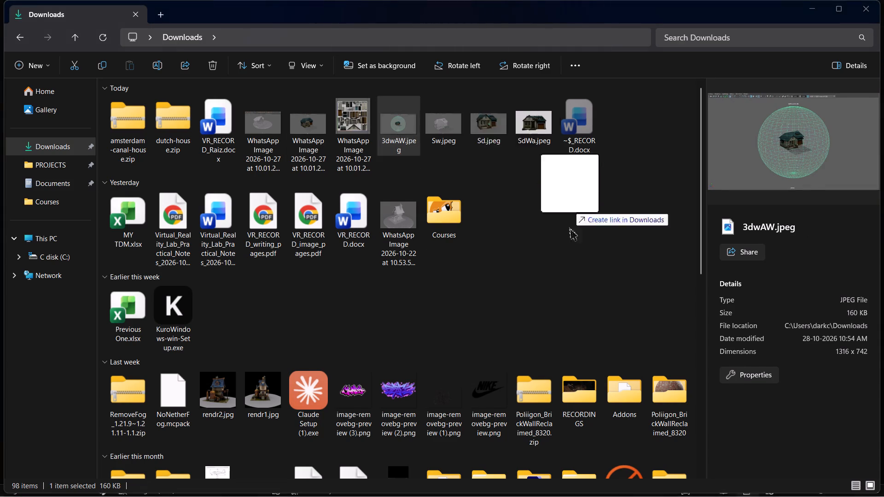
drag(569, 227, 407, 104)
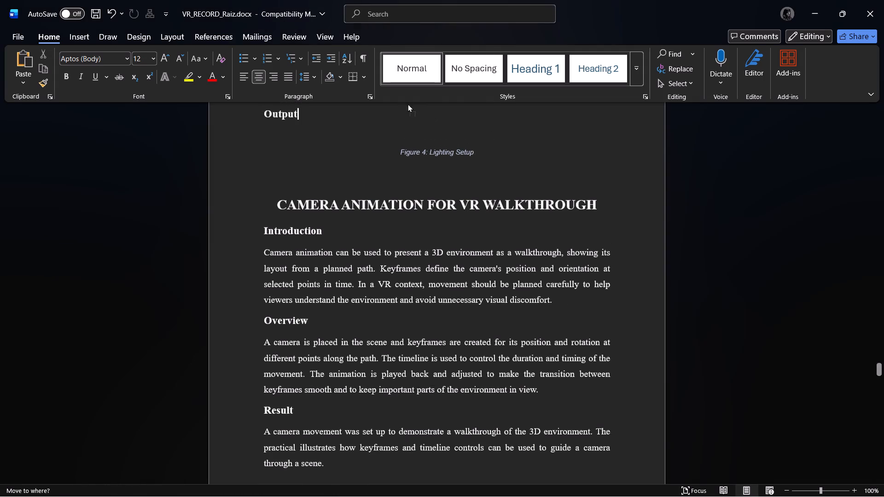
drag(407, 104, 304, 173)
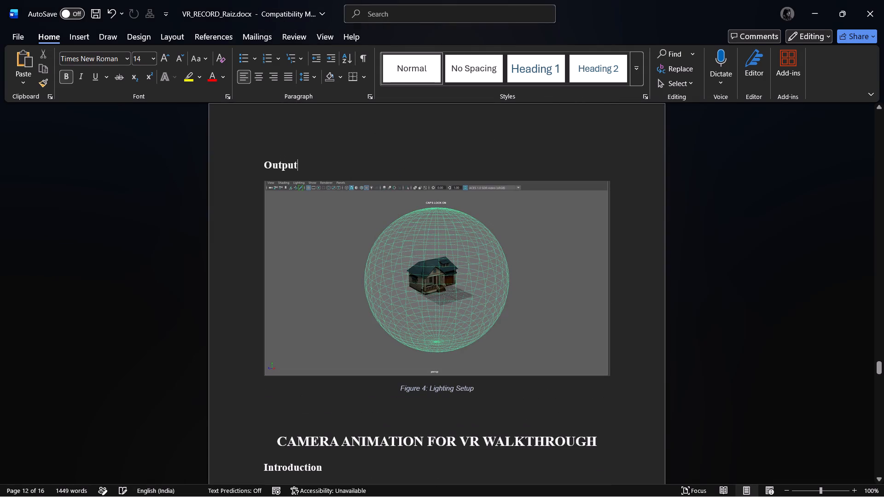
Insert a blank line between the Lighting Setup chapter's Output heading and its new image.
click(430, 279)
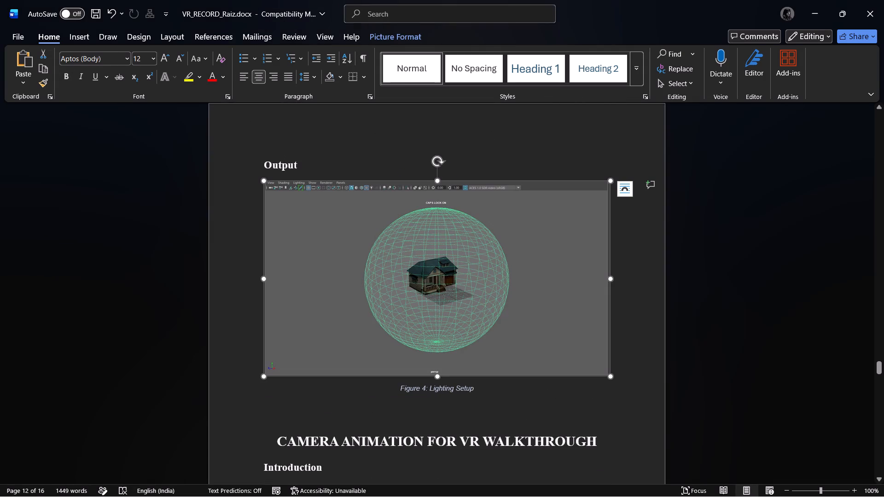
click(305, 168)
key(Return)
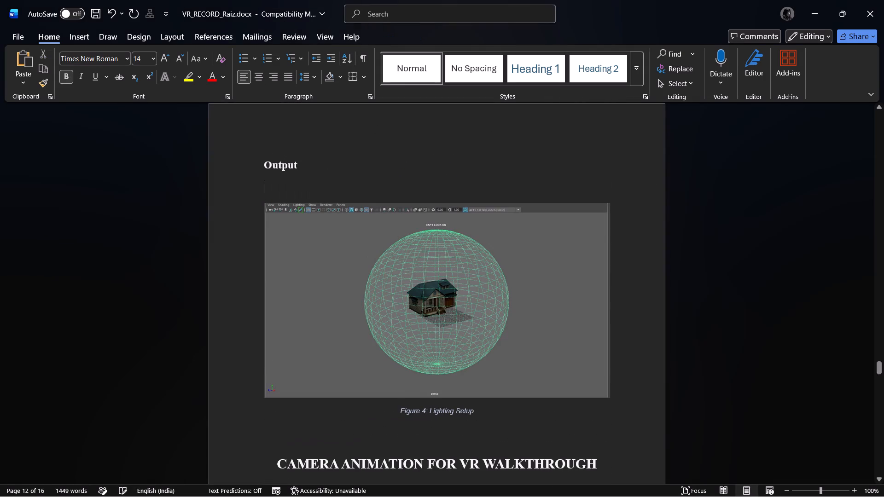
Insert a page break before the Camera Animation for VR Walkthrough chapter title.
scroll(447, 324, down, 2)
scroll(454, 329, up, 4)
scroll(311, 352, down, 4)
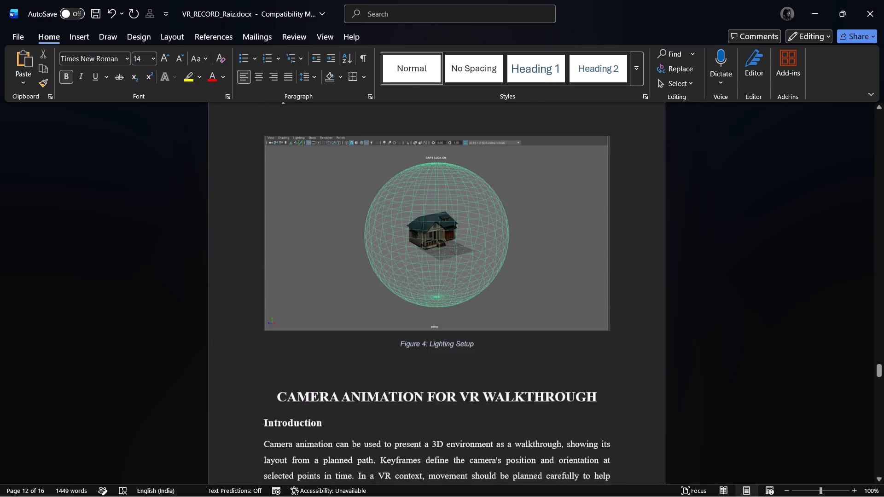
click(284, 376)
click(272, 376)
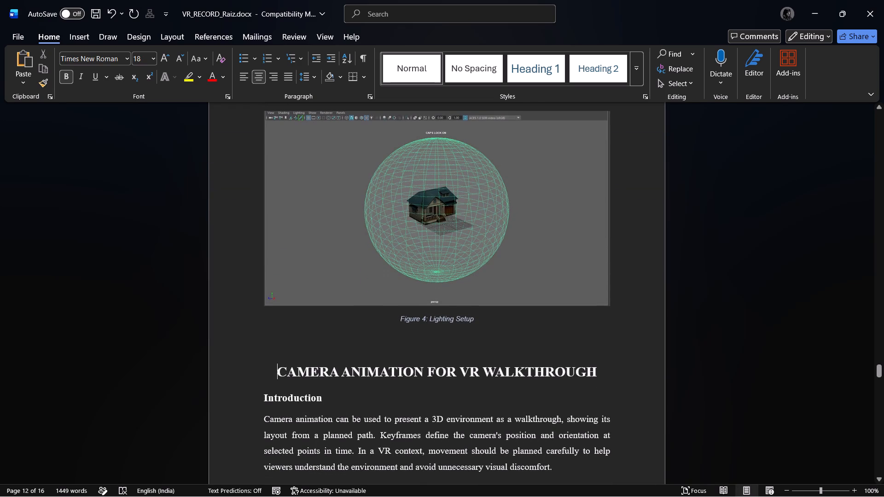
key(ctrl+Return)
Review the page layout of the Lighting Setup chapter, its output page and the start of the Camera Animation chapter.
scroll(332, 366, down, 5)
scroll(339, 364, up, 6)
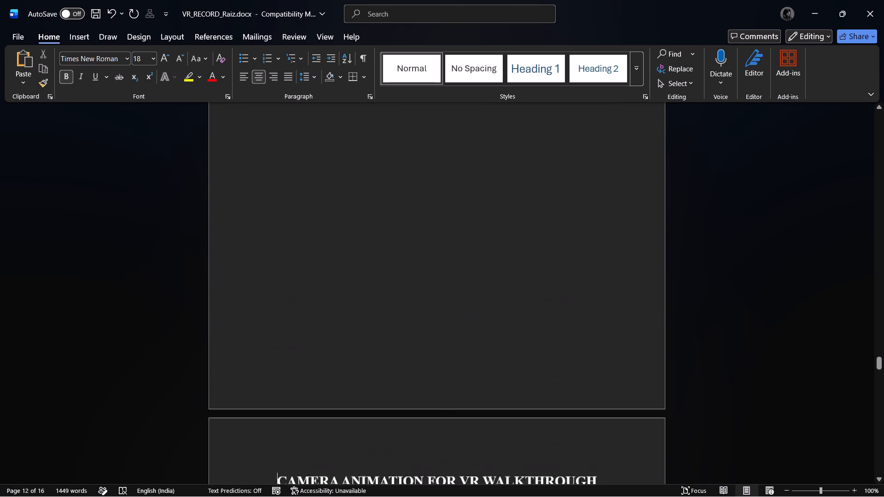
scroll(339, 364, up, 18)
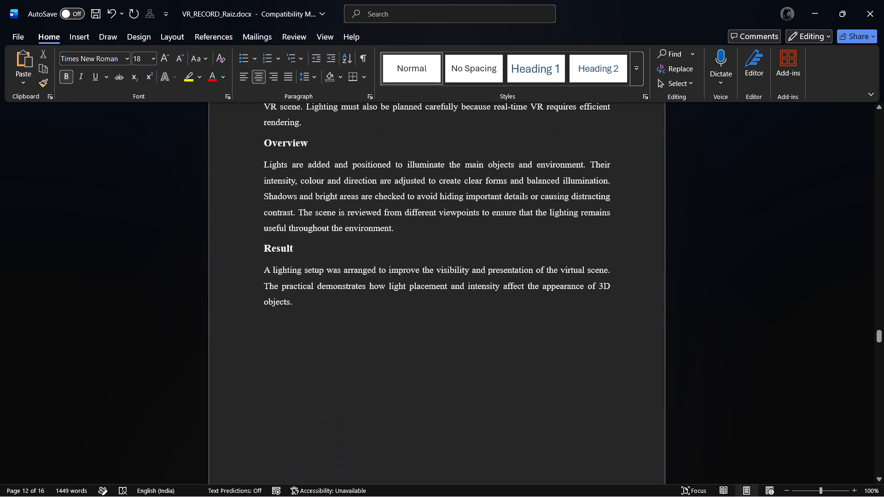
scroll(343, 334, up, 7)
scroll(343, 334, down, 15)
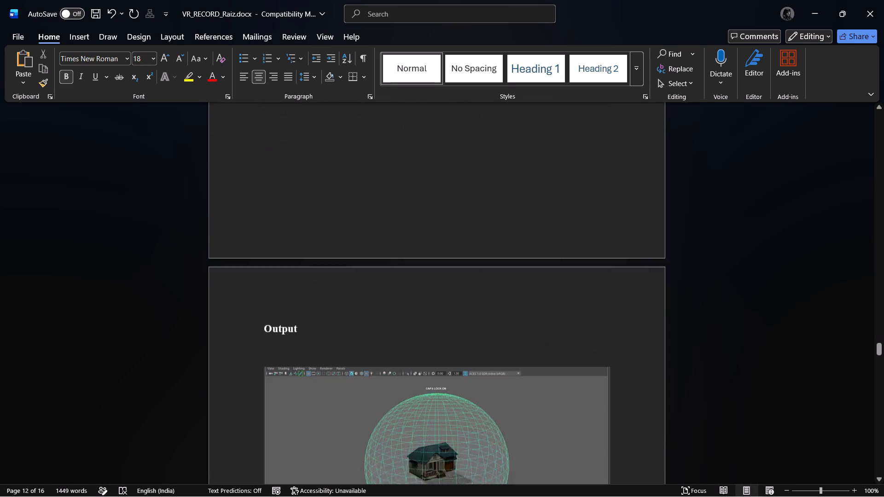
scroll(343, 334, down, 12)
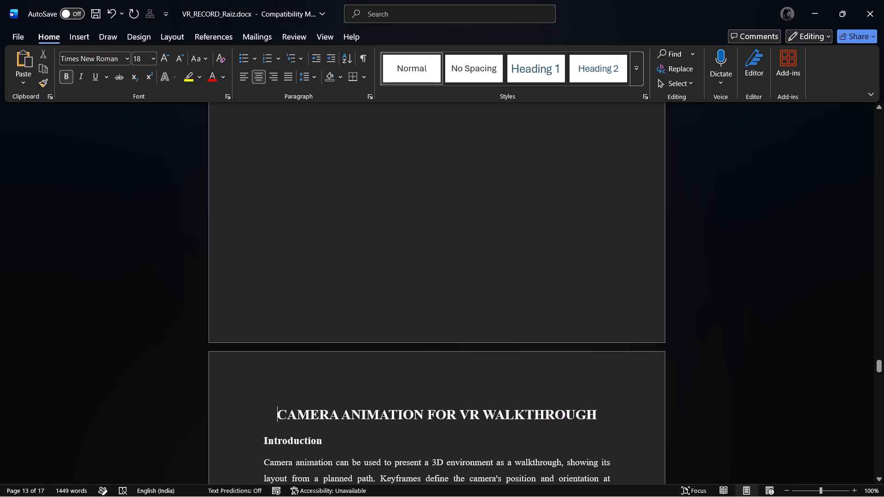
Insert a page break before the Output heading of the Camera Animation for VR Walkthrough chapter.
scroll(330, 292, up, 9)
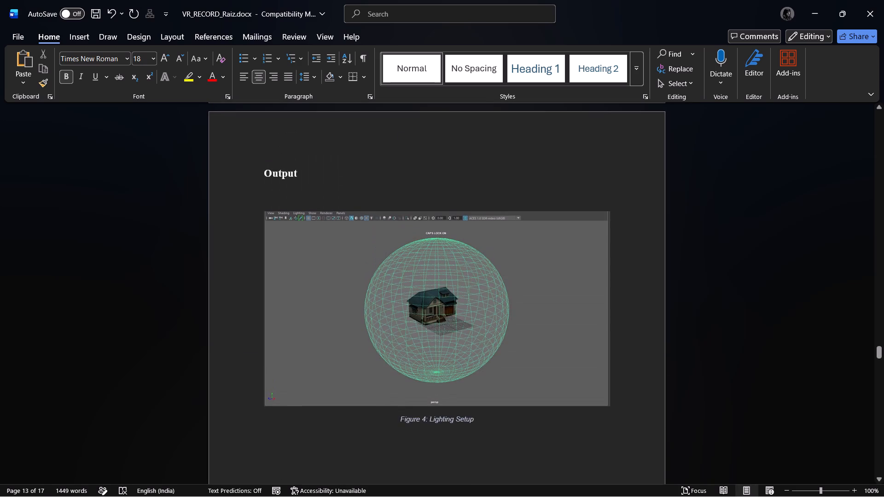
scroll(348, 320, down, 13)
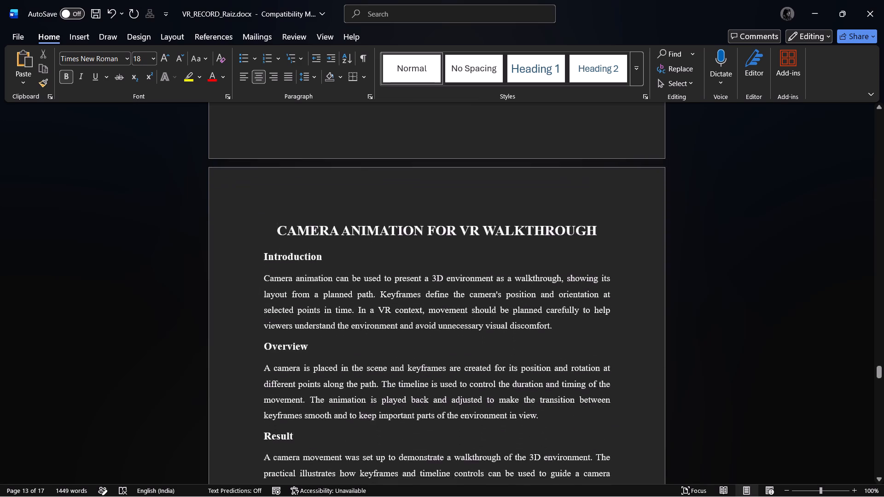
scroll(368, 312, down, 7)
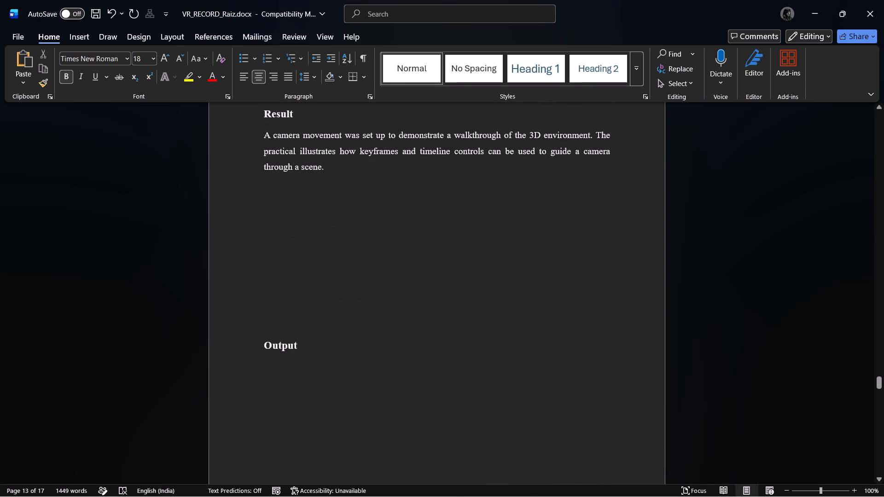
click(264, 353)
key(ctrl+Return)
Delete the old two-viewport house image above the Figure 5 Camera Animation caption.
scroll(308, 324, down, 7)
click(391, 316)
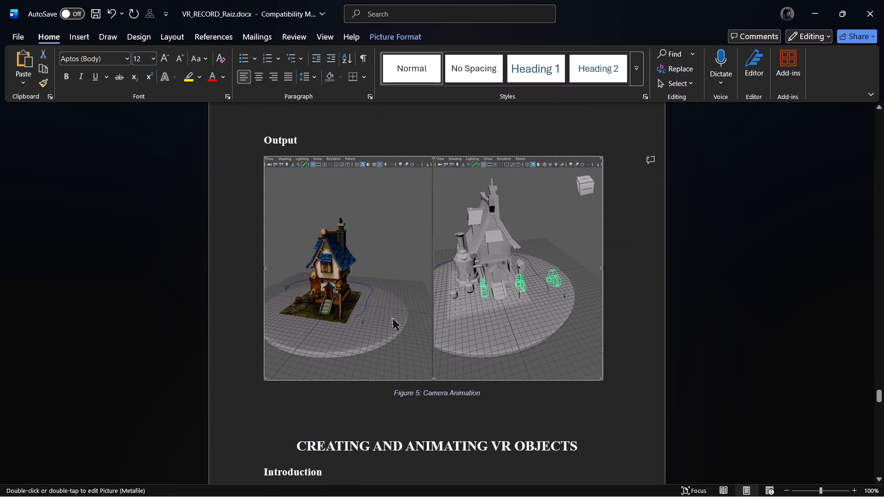
key(BackSpace)
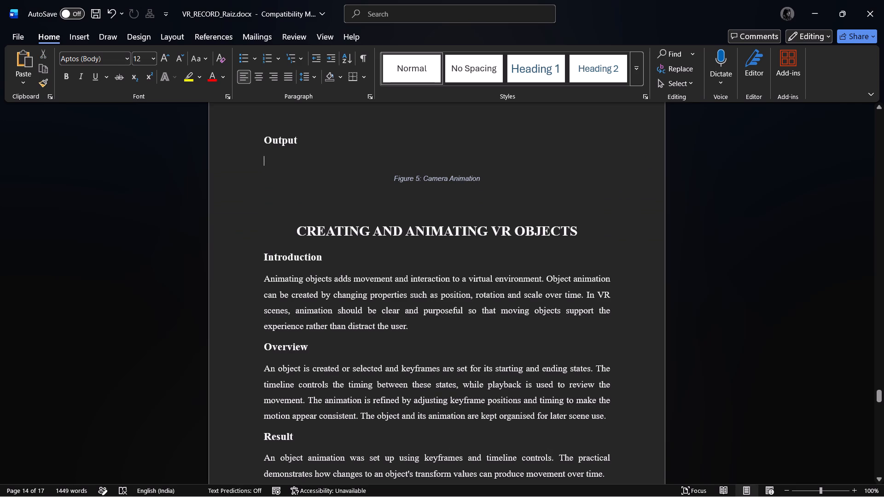
Insert a page break before the Creating and Animating VR Objects chapter title.
click(287, 235)
key(ctrl+Return)
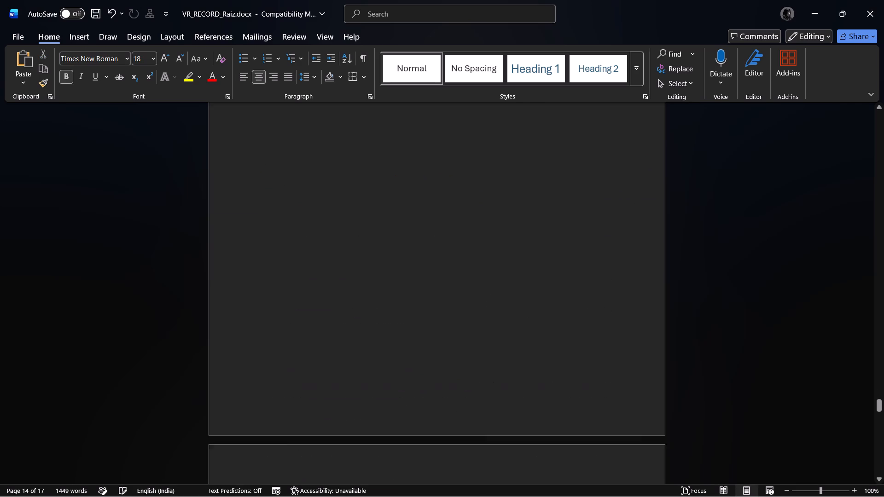
Check the output layout in VR_RECORD.docx against the Camera Animation pages in VR_RECORD_Raiz.docx.
scroll(366, 231, up, 10)
click(336, 276)
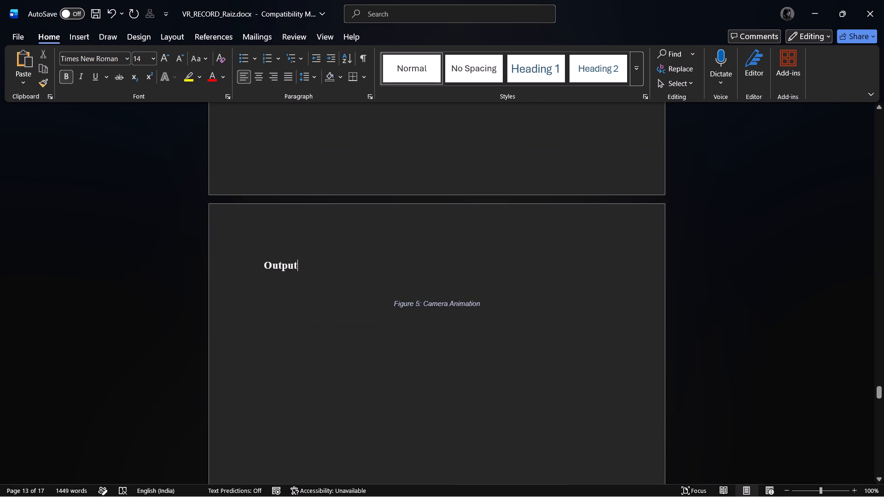
key(alt+Tab)
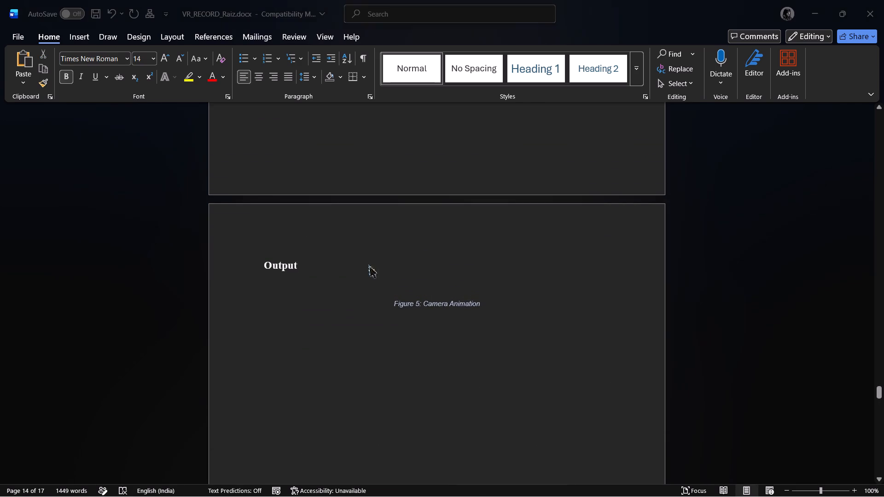
key(alt+Tab)
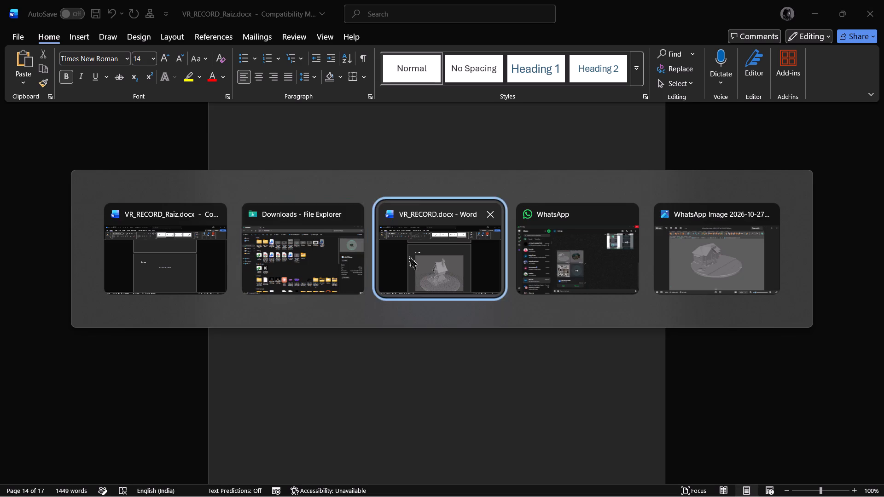
scroll(540, 360, up, 1)
scroll(545, 359, down, 5)
key(alt+Tab)
scroll(536, 346, down, 4)
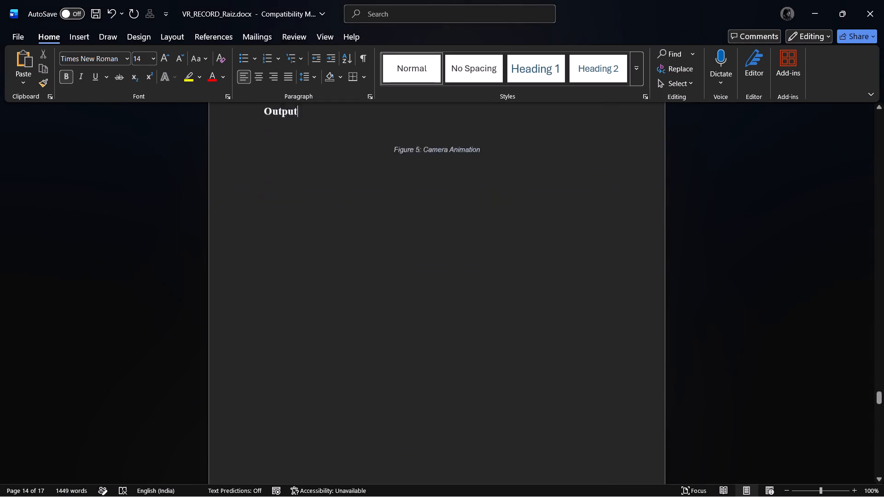
scroll(536, 346, up, 16)
scroll(536, 346, down, 8)
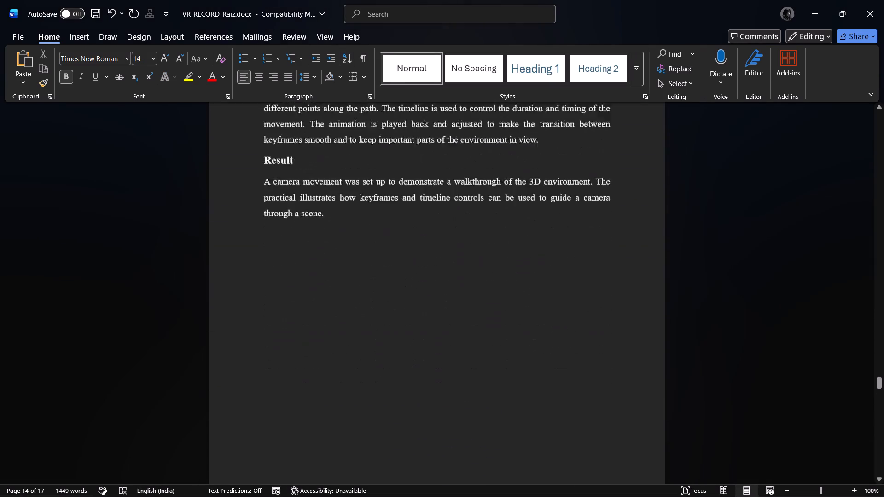
scroll(504, 445, down, 2)
Insert Sd.jpeg from the Downloads folder between the Camera Animation chapter's Output heading and the Figure 5 caption.
key(alt+Tab)
key(alt+Tab)
click(448, 142)
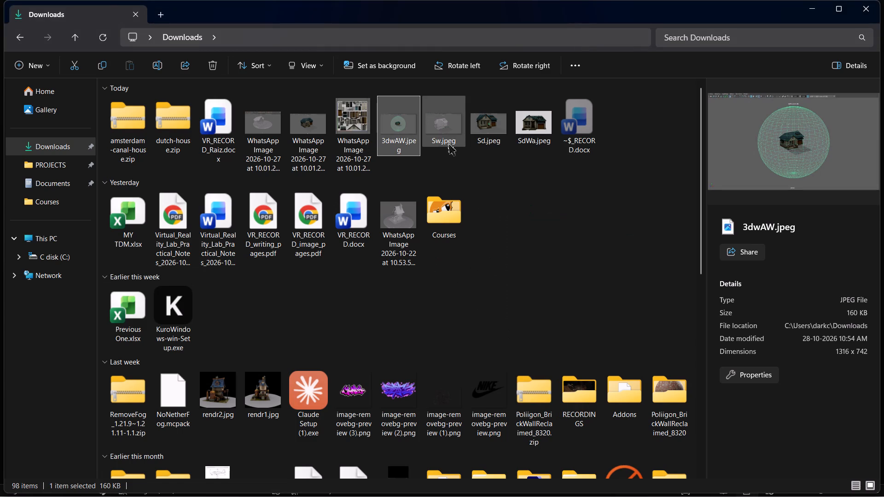
click(486, 137)
drag(483, 134, 655, 293)
key(alt+Tab)
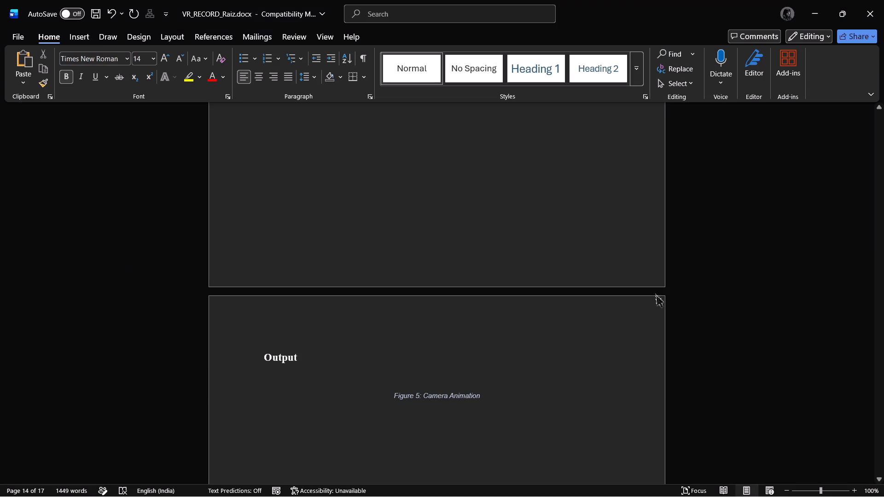
drag(655, 293, 332, 375)
scroll(492, 344, down, 4)
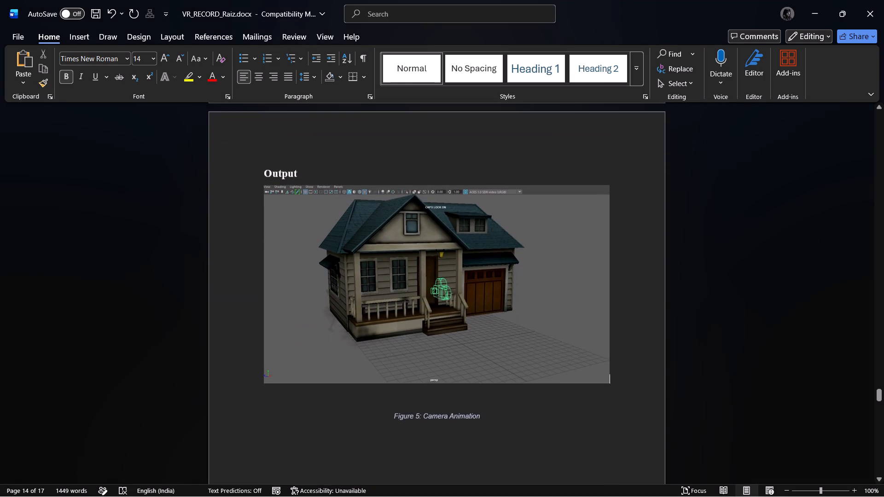
Insert two blank lines between the Camera Animation chapter's Output heading and its new house image.
click(317, 179)
key(Return)
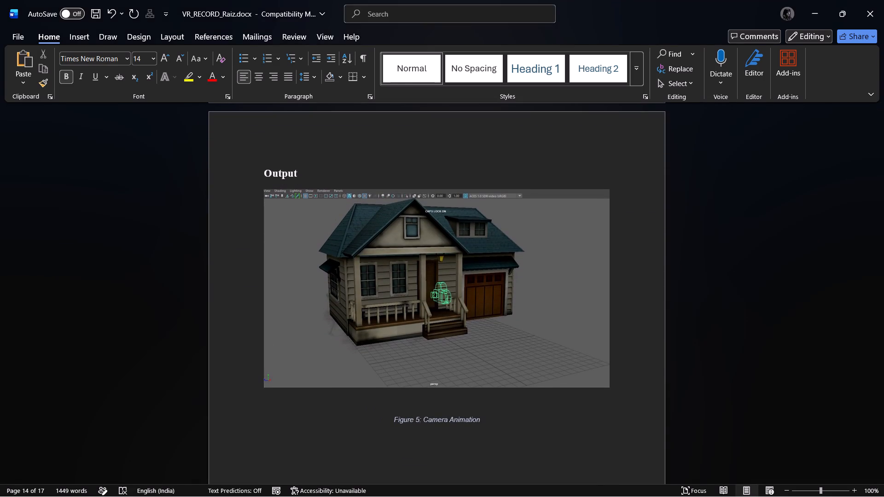
key(Return)
Insert a page break before the Output heading of the Creating and Animating VR Objects chapter.
scroll(443, 228, down, 2)
scroll(483, 251, down, 4)
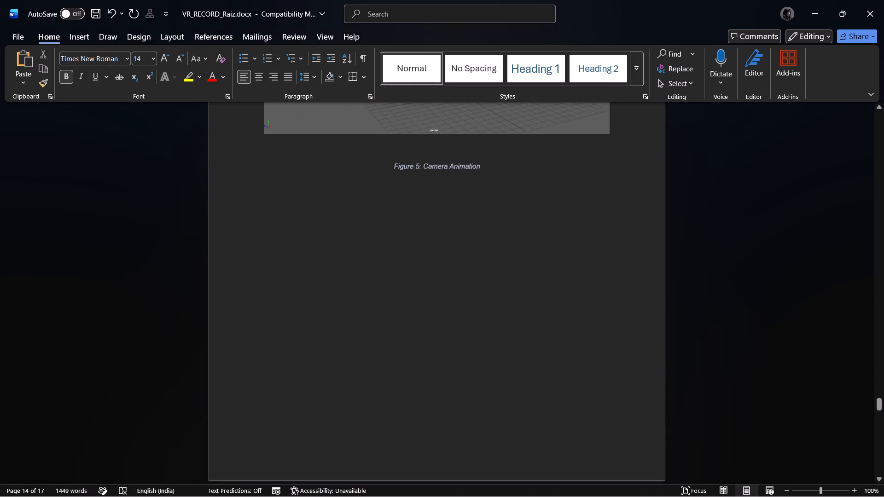
scroll(483, 251, up, 5)
scroll(483, 251, down, 13)
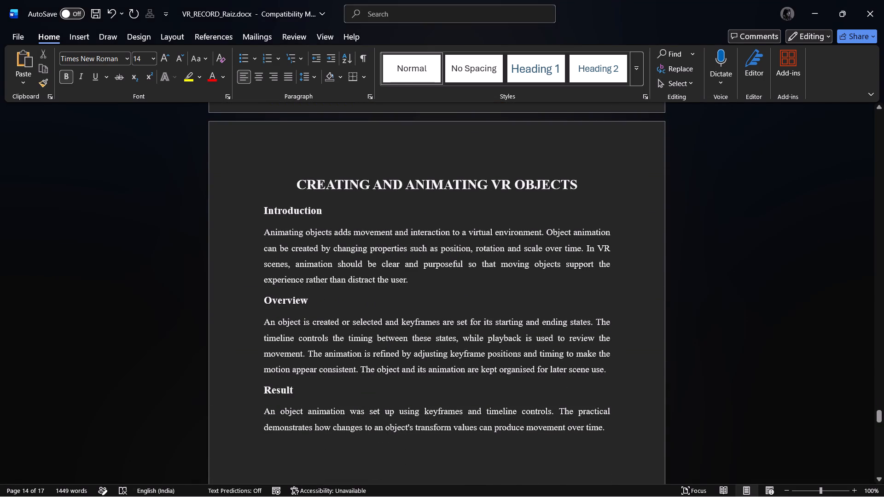
click(301, 190)
scroll(459, 246, down, 8)
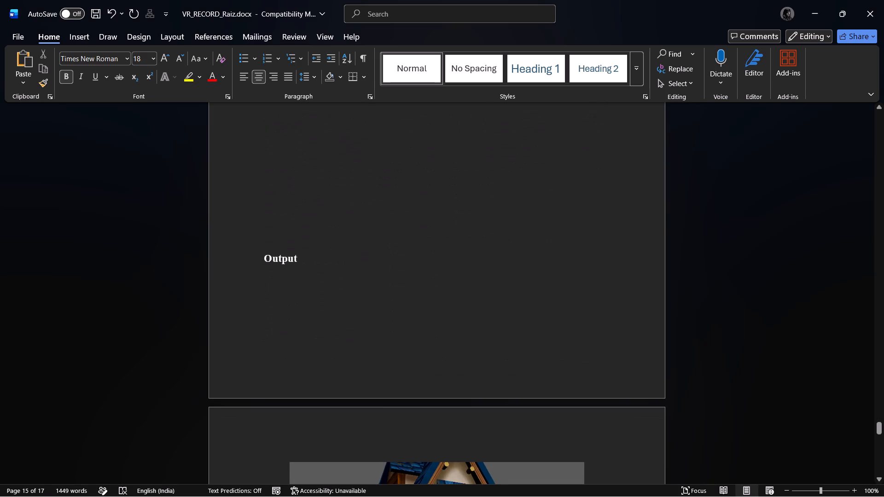
click(263, 266)
key(ctrl+Return)
Preview the house images in the Downloads folder, including Sw.jpeg and 3dwAW.jpeg, to find a replacement for the Figure 6 image.
scroll(263, 266, down, 7)
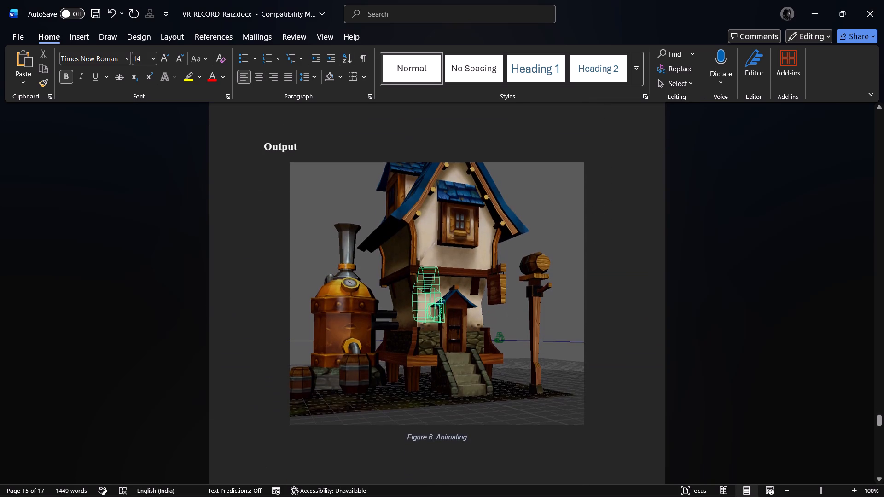
click(430, 344)
key(alt+Tab)
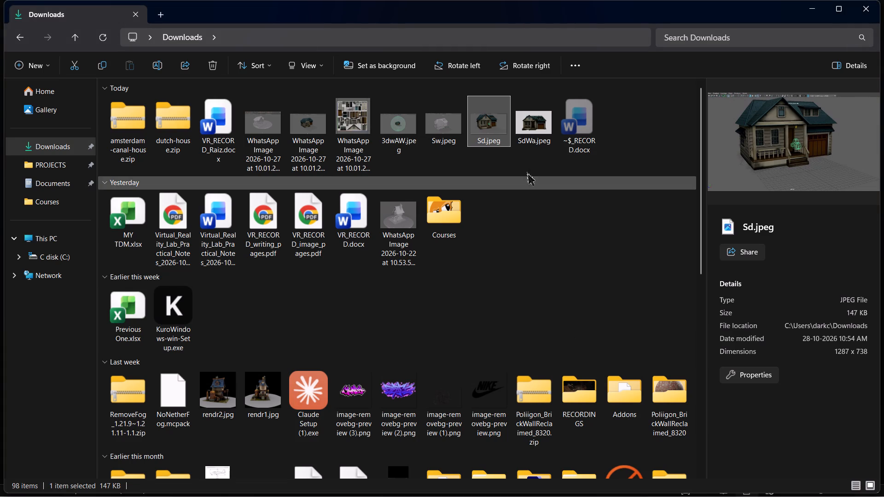
click(534, 139)
click(494, 135)
click(441, 147)
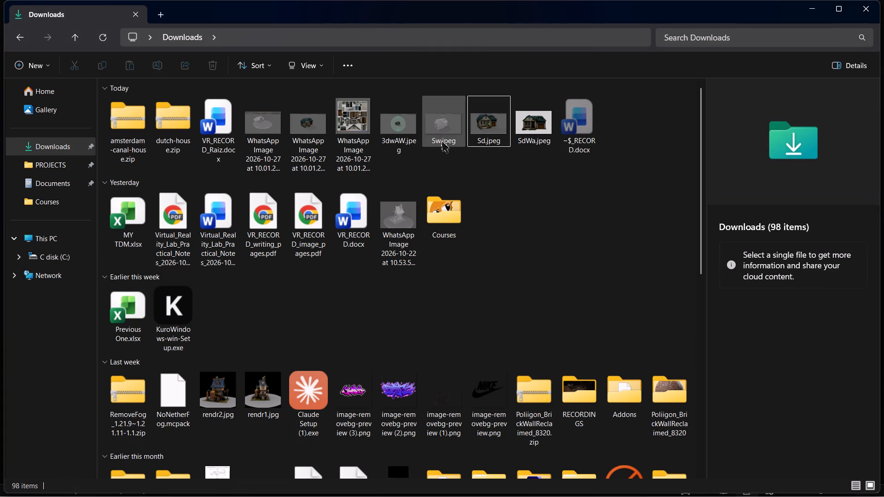
click(412, 133)
click(436, 126)
click(419, 124)
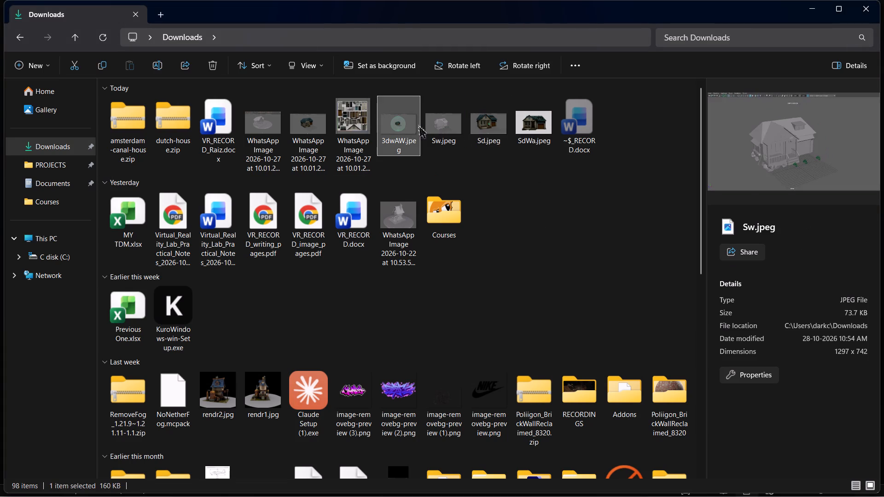
click(405, 123)
click(312, 127)
click(267, 130)
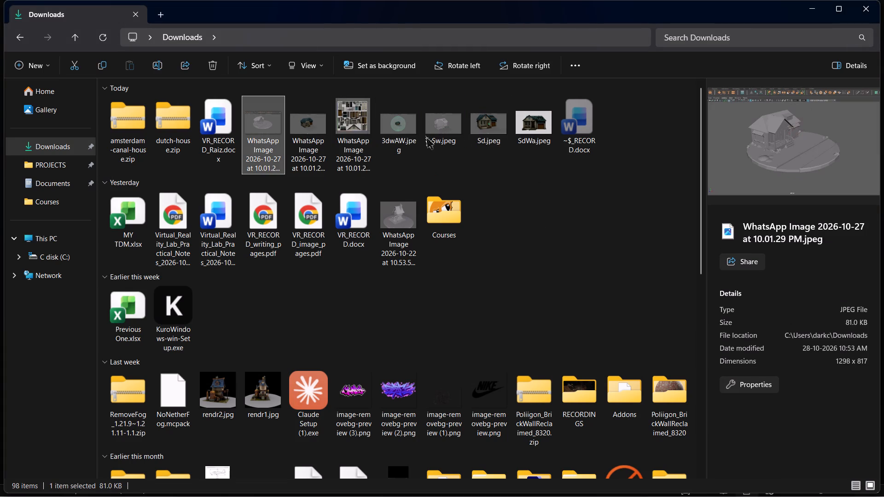
click(381, 137)
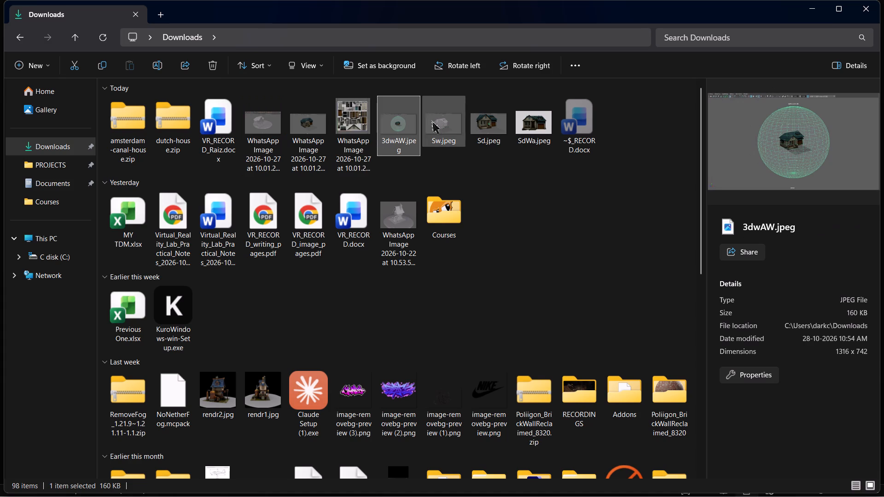
click(431, 120)
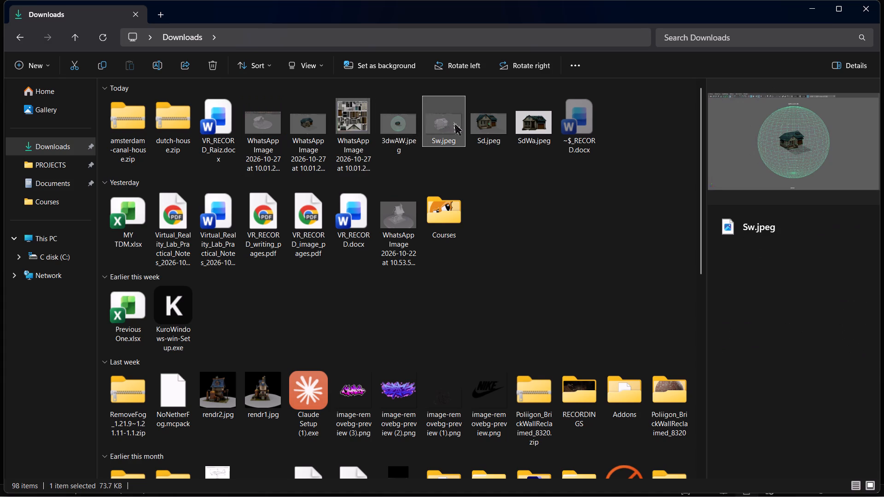
Review the Creating and Animating VR Objects chapter in VR_RECORD_Raiz.docx, from its text through the Output heading and Figure 6 to the following chapter.
key(alt+Tab)
scroll(513, 293, up, 6)
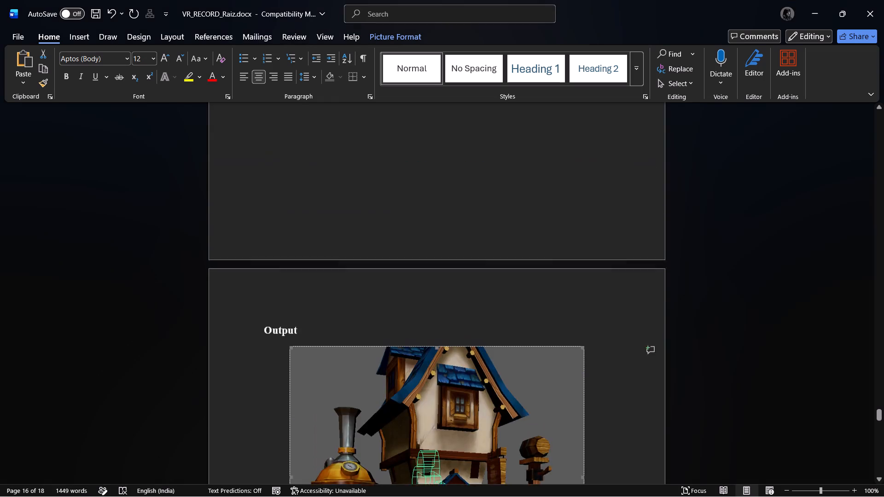
scroll(513, 293, up, 13)
scroll(513, 293, down, 5)
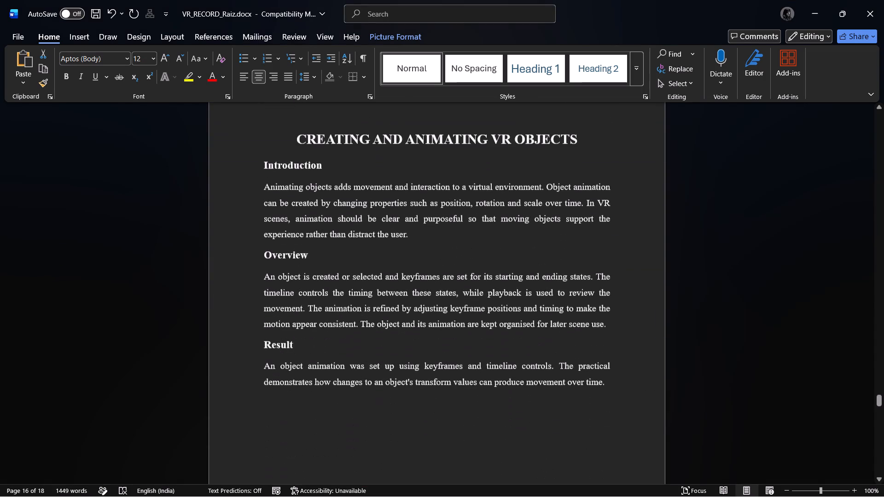
scroll(513, 293, down, 3)
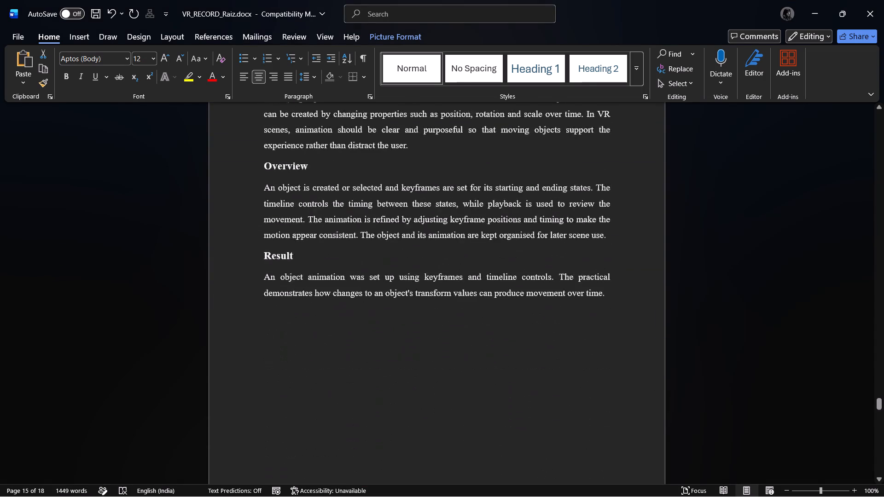
scroll(513, 293, down, 9)
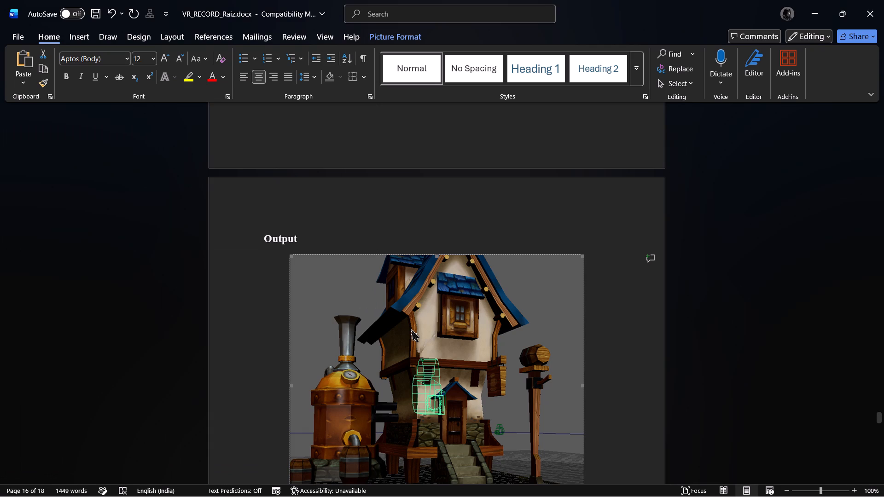
scroll(411, 328, down, 5)
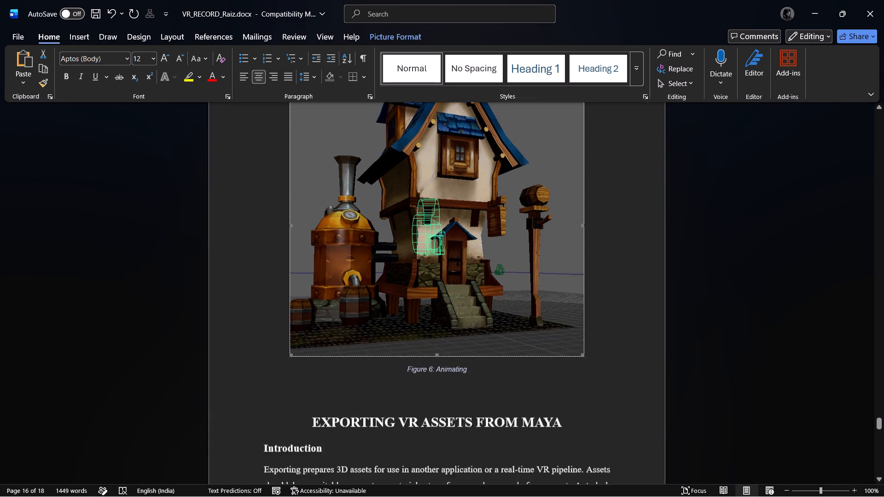
scroll(411, 328, down, 1)
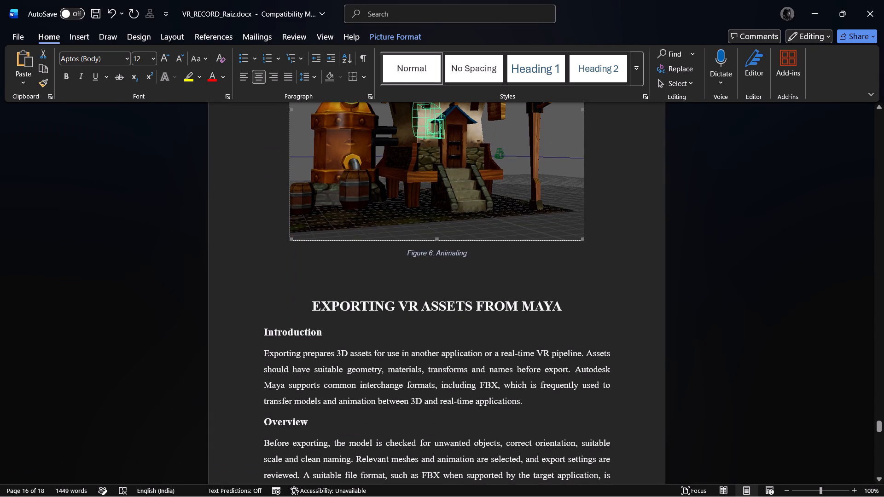
scroll(411, 328, up, 6)
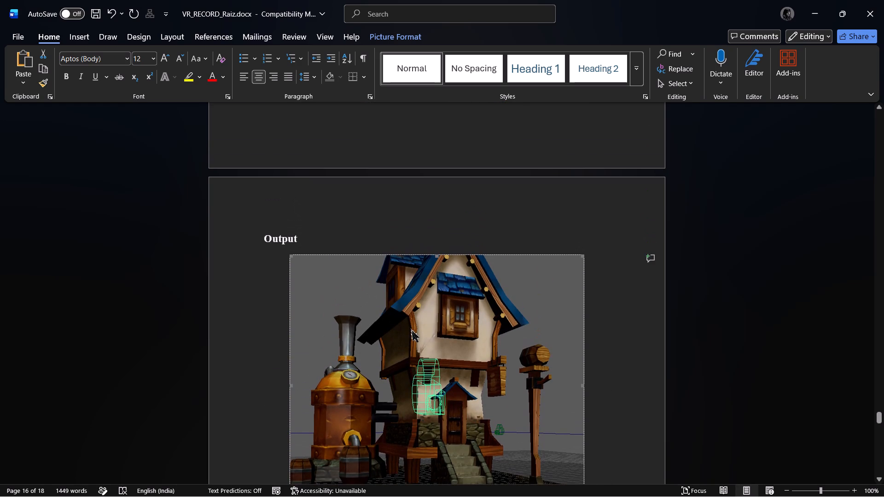
scroll(411, 328, down, 3)
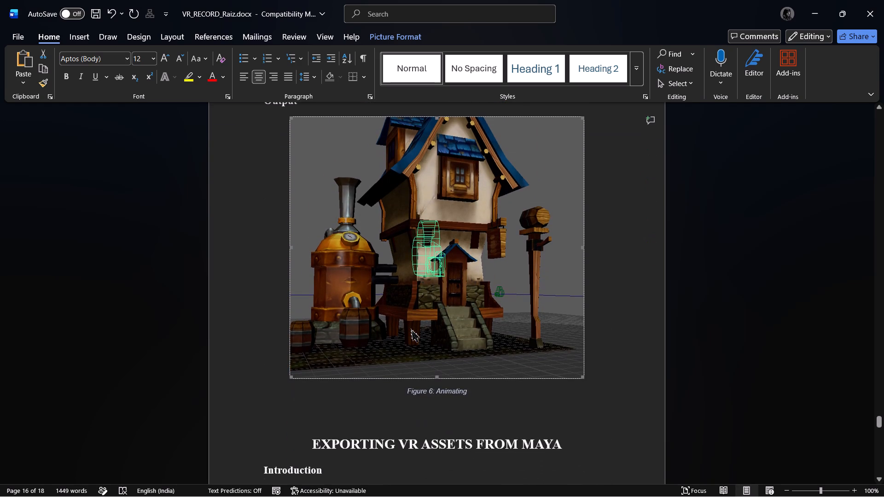
scroll(411, 328, up, 1)
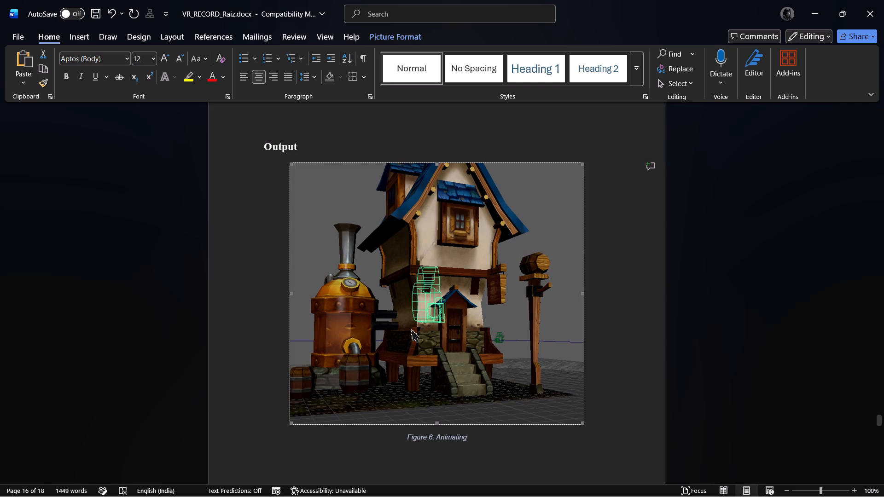
scroll(411, 328, up, 3)
scroll(411, 328, down, 2)
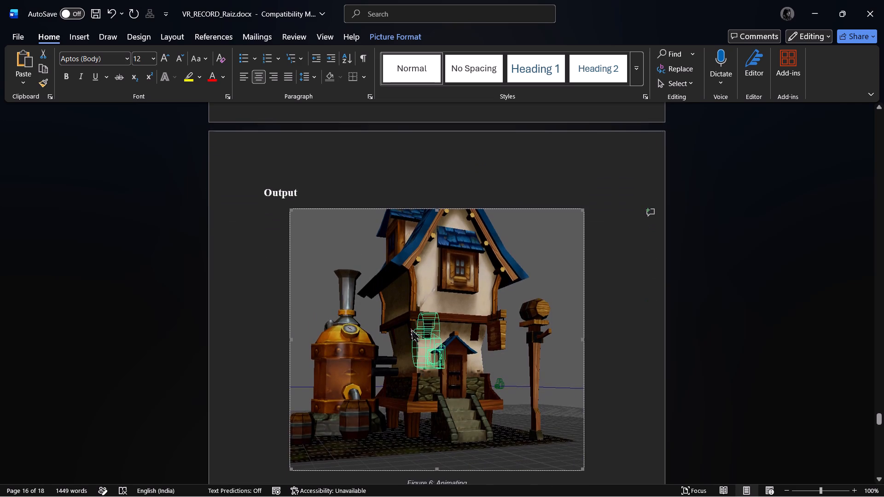
Preview the WhatsApp house images dated 2026-10-27 in the Downloads folder as candidates for the Figure 6 replacement.
key(alt+Tab)
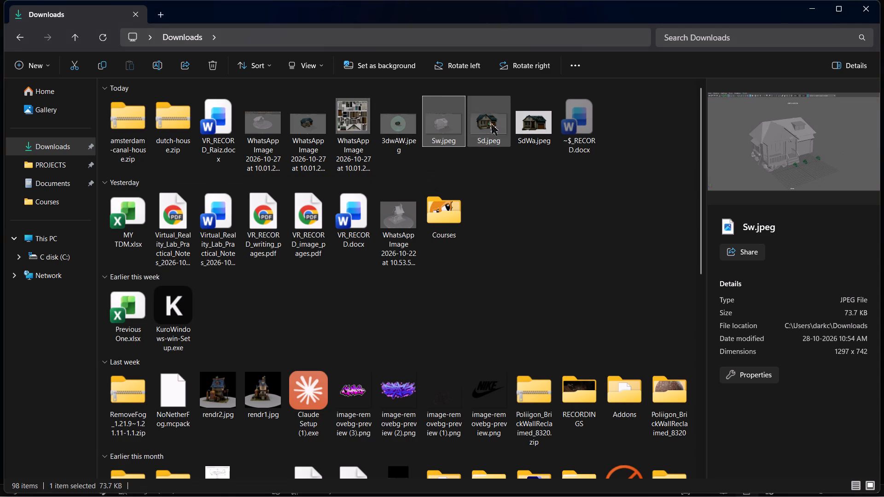
click(474, 125)
click(277, 140)
click(307, 131)
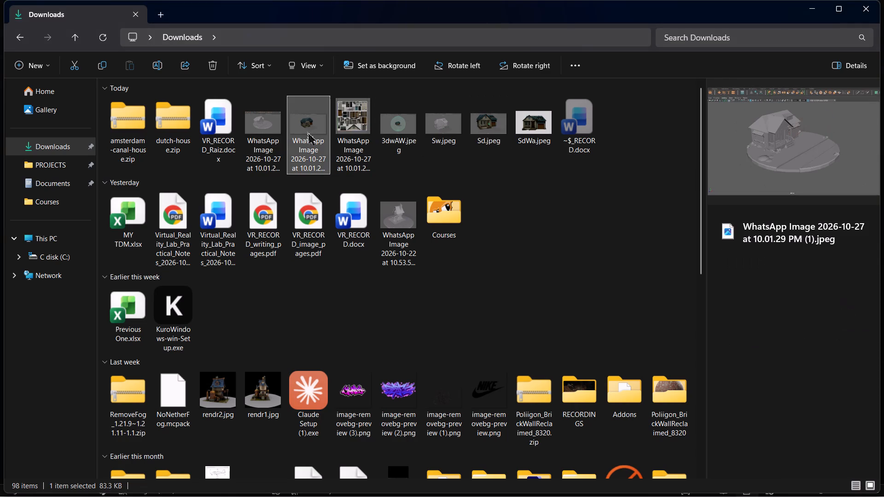
Review VR_RECORD_Raiz.docx around the Camera Animation for VR Walkthrough chapter, its Figure 5 image, and the Creating and Animating VR Objects text.
key(alt+Tab)
scroll(448, 365, up, 20)
scroll(448, 365, up, 2)
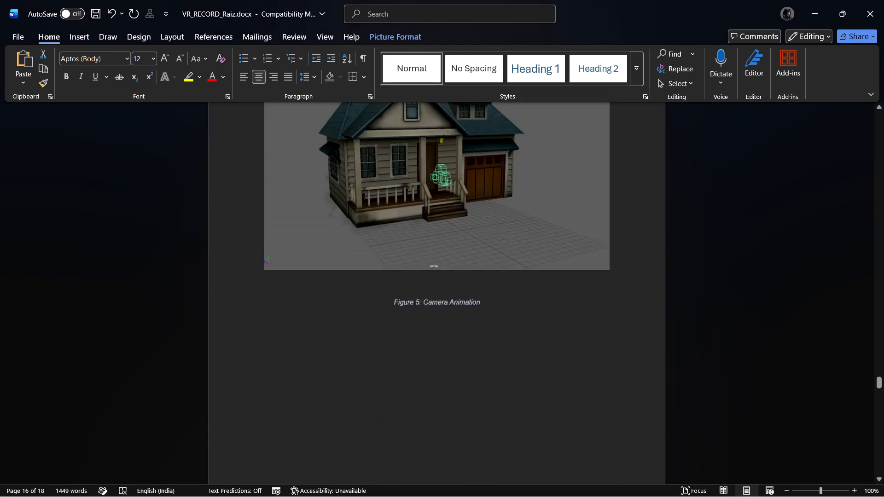
scroll(448, 365, up, 17)
scroll(448, 365, up, 8)
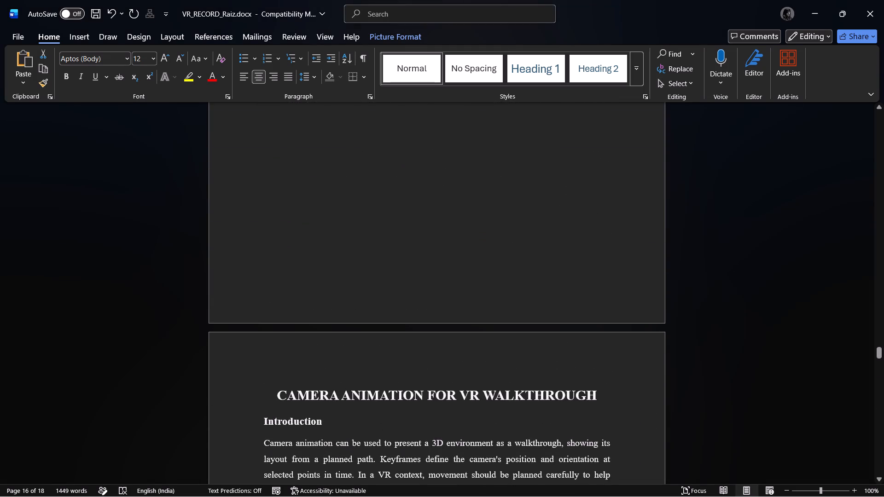
scroll(448, 365, down, 20)
scroll(448, 365, down, 9)
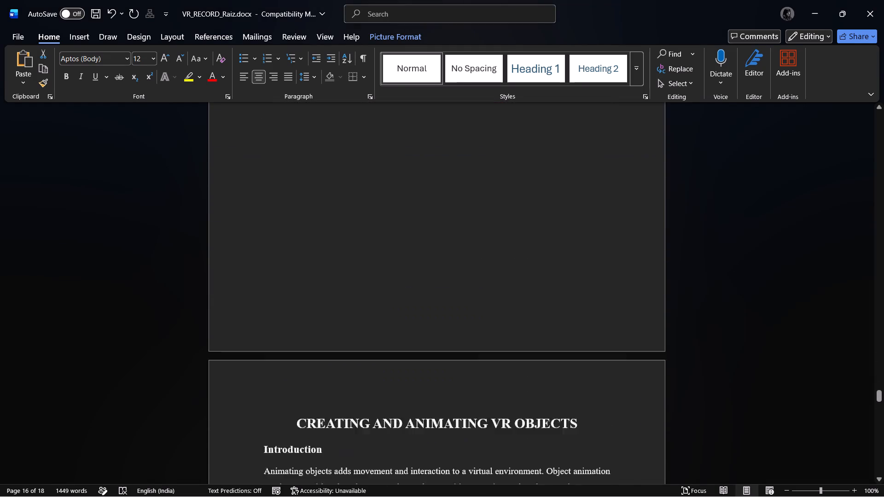
scroll(448, 365, down, 7)
scroll(448, 365, up, 3)
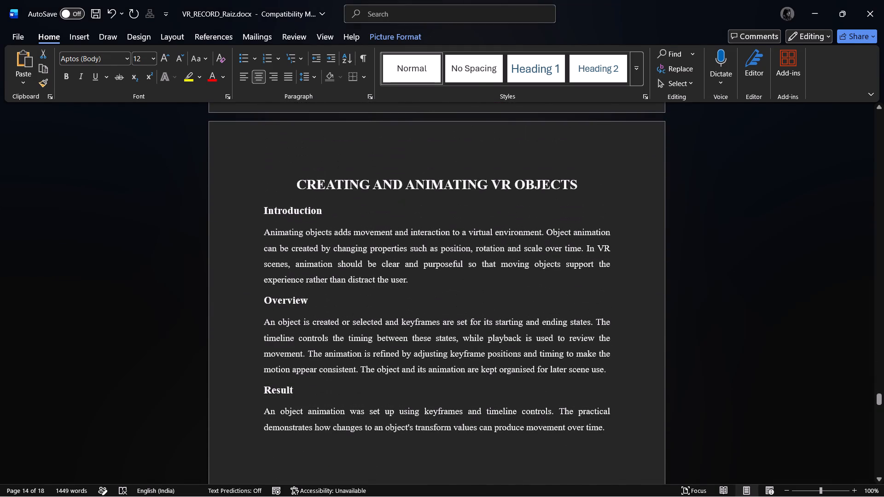
Compare Sd.jpeg, Sw.jpeg, 3dwAW.jpeg, SdWa.jpeg and WhatsApp Image 2026-10-27 at 10.01.29 PM (1).jpeg in Downloads as candidates for the Figure 6 image.
key(alt+Tab)
click(501, 129)
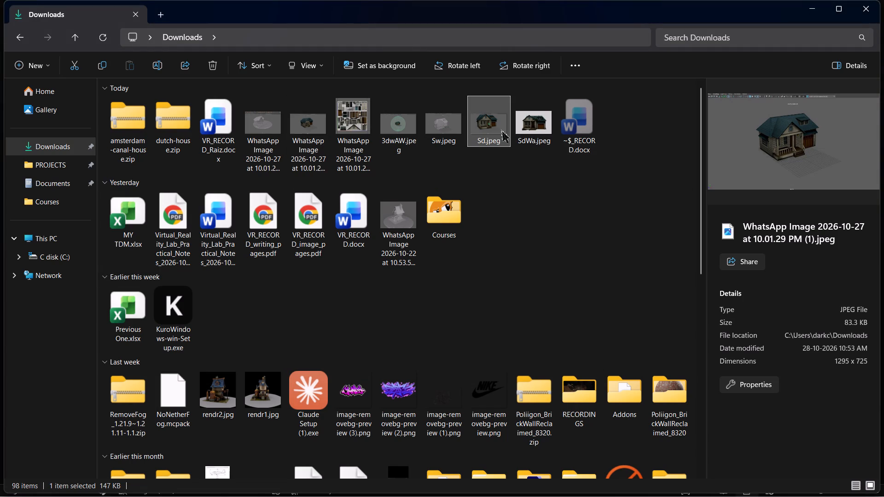
click(439, 123)
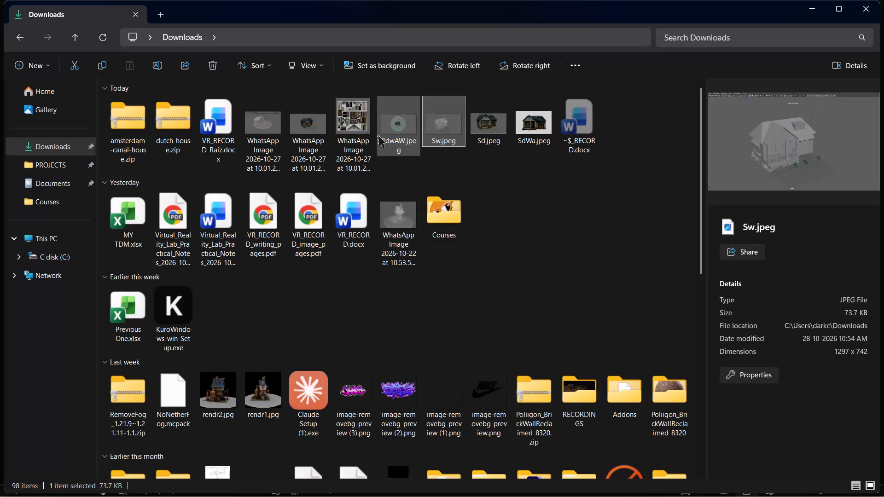
click(395, 130)
click(466, 124)
click(489, 123)
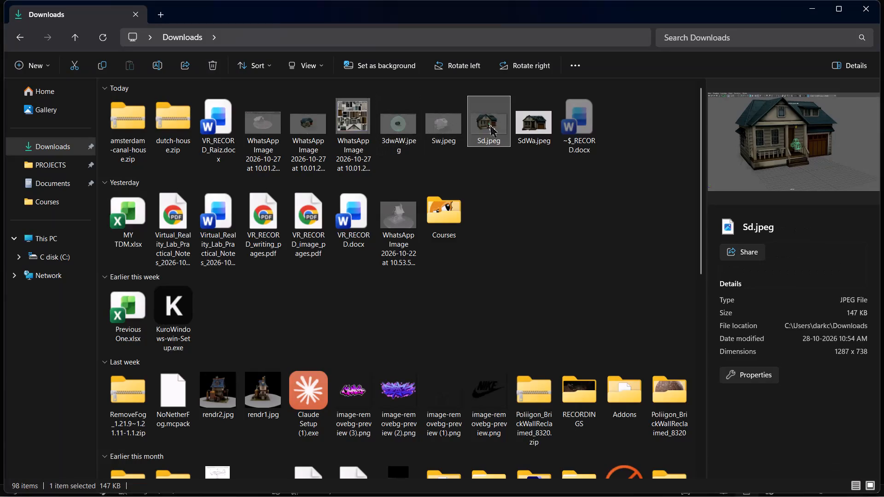
click(531, 121)
click(498, 121)
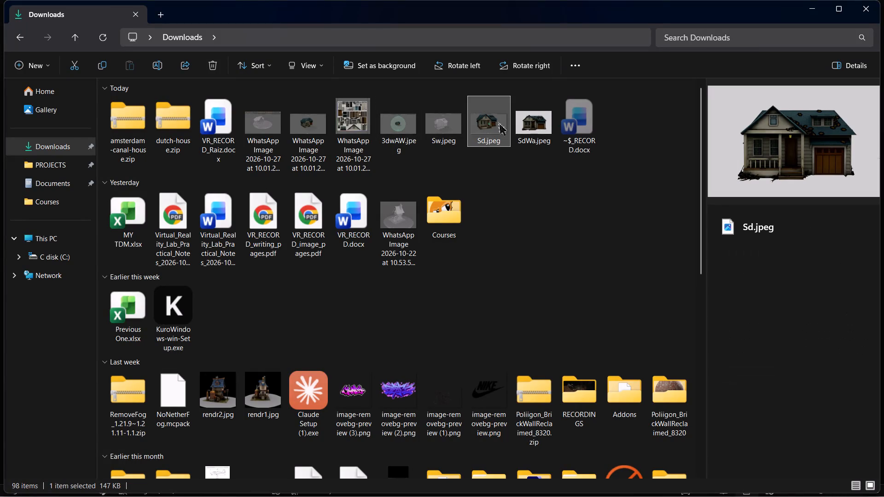
click(498, 121)
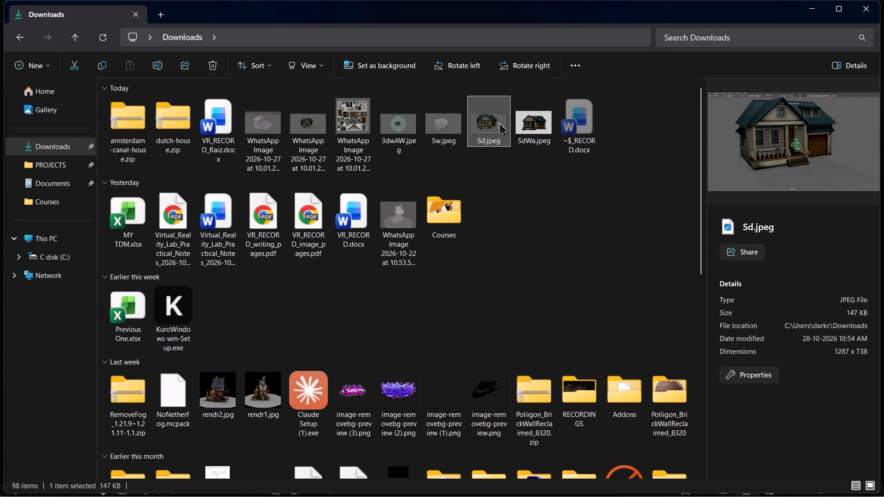
click(400, 118)
click(308, 123)
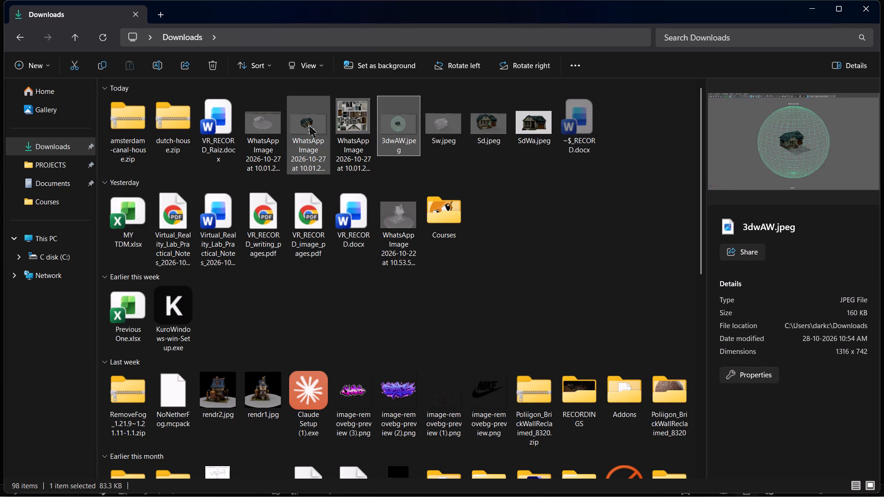
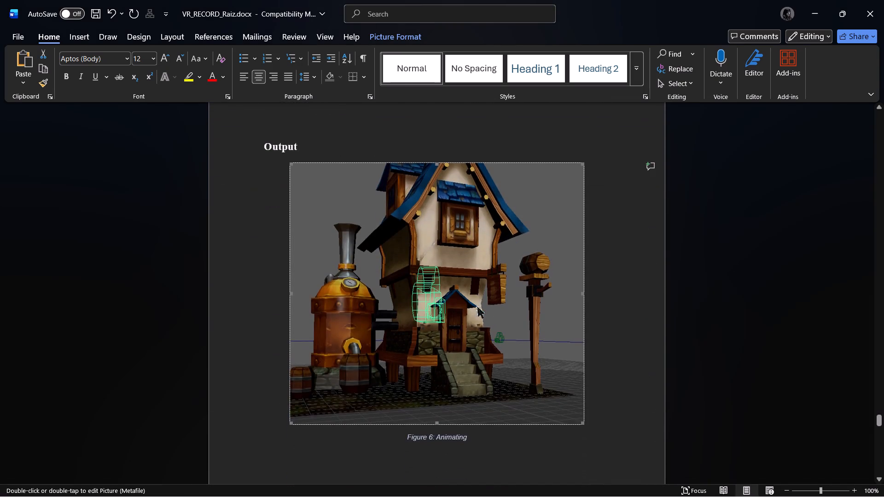
Review the camera animation and VR object animation chapters, comparing their text with the Figure 5 and Figure 6 output images.
scroll(476, 304, up, 11)
scroll(476, 304, up, 20)
scroll(476, 304, up, 4)
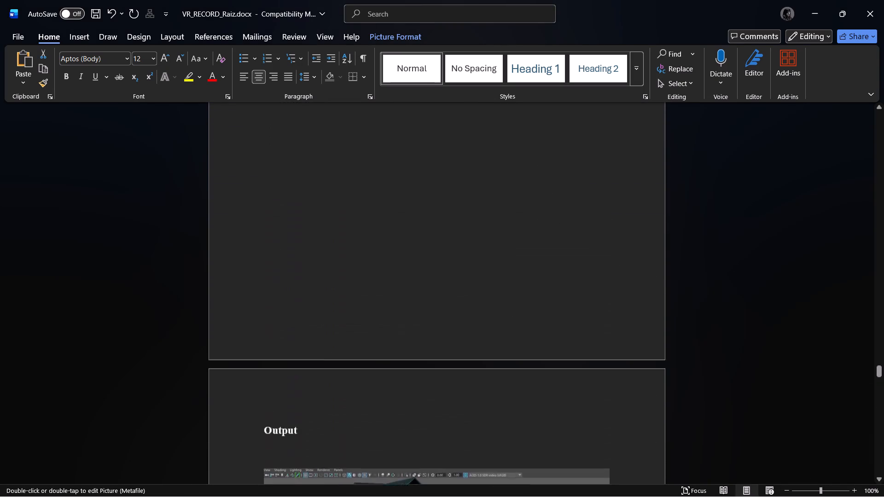
scroll(476, 304, down, 11)
scroll(476, 304, up, 5)
scroll(476, 304, down, 10)
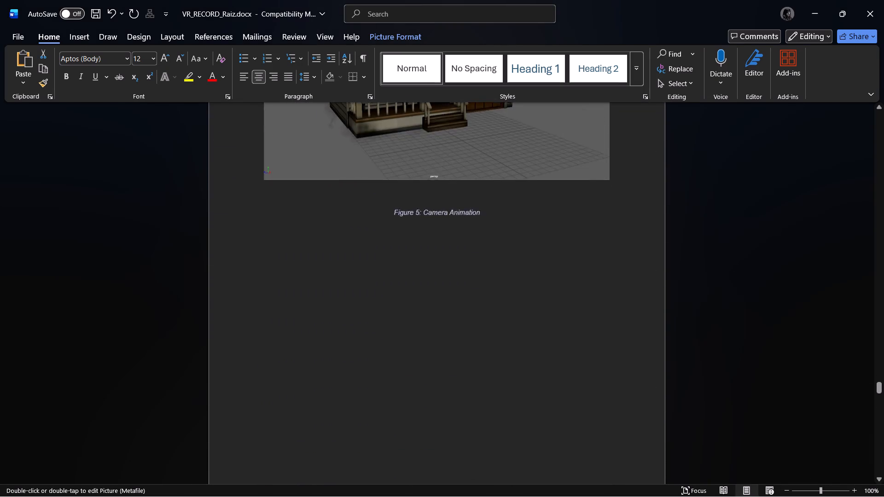
scroll(476, 304, down, 2)
scroll(476, 304, up, 14)
scroll(476, 304, down, 2)
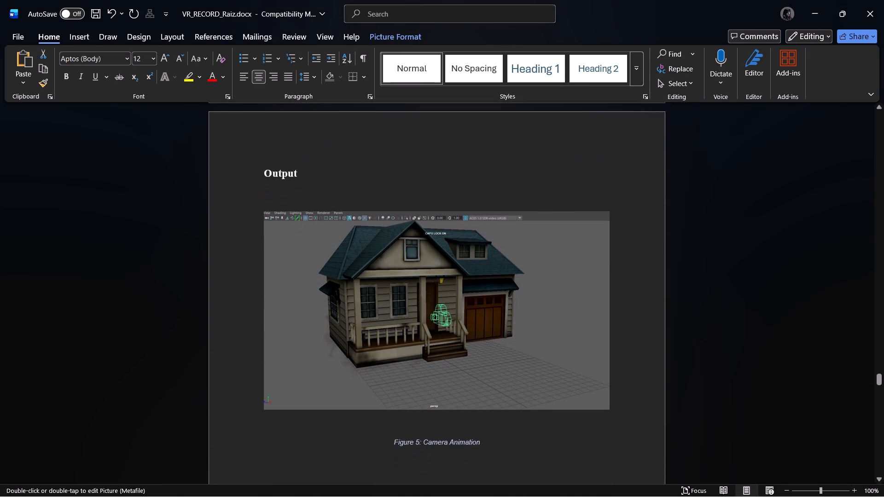
scroll(476, 304, up, 16)
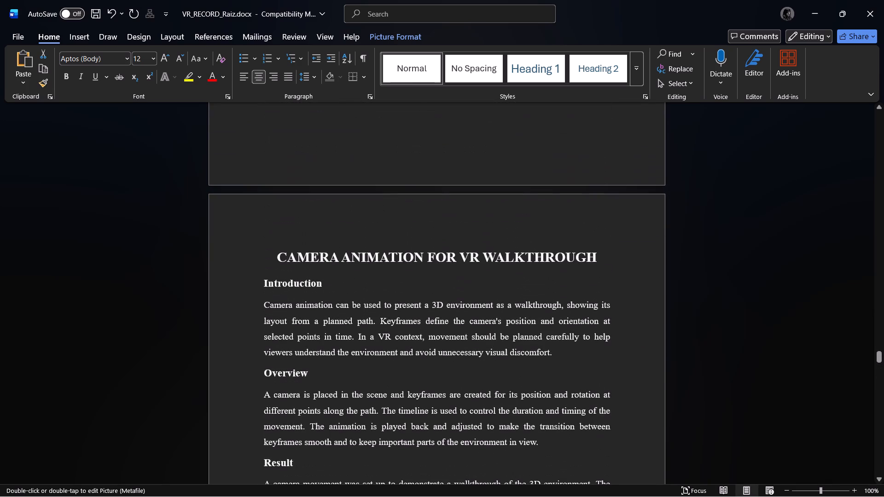
scroll(476, 304, down, 5)
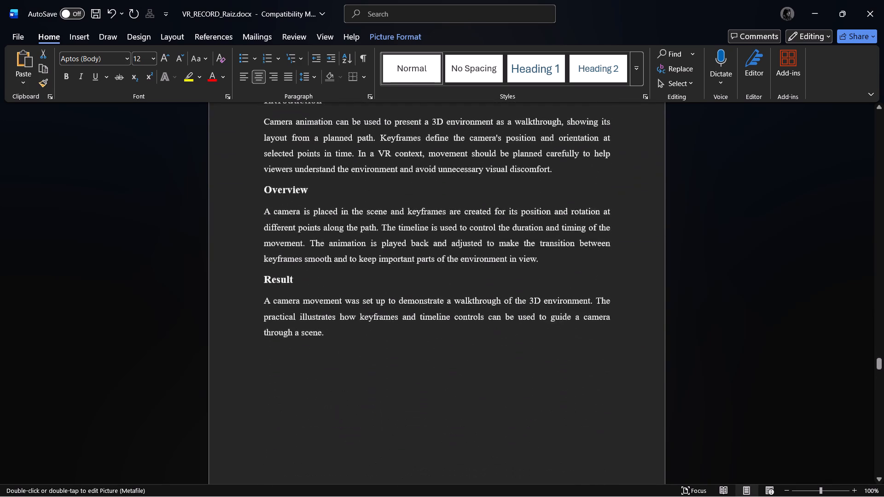
scroll(476, 304, down, 11)
scroll(476, 304, down, 16)
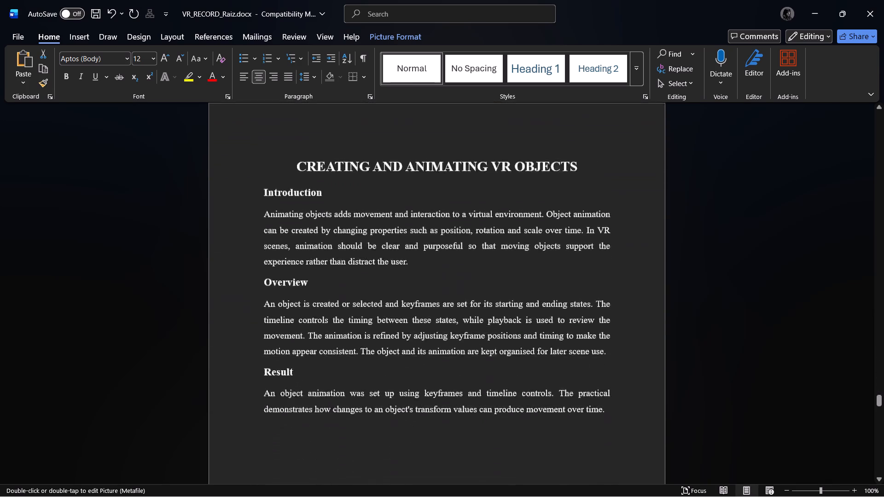
scroll(476, 304, down, 12)
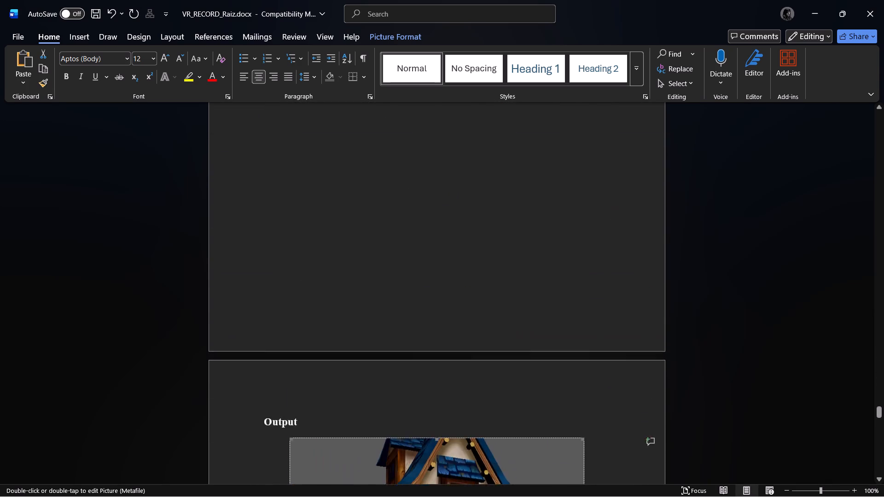
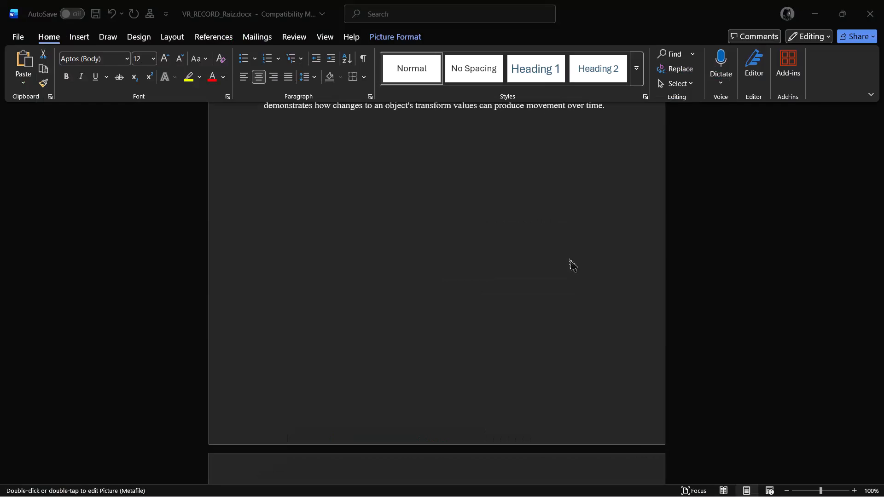
Place the Sw.jpeg image from the Downloads folder into the Word report as the Figure 6: Animating output picture.
key(alt+Tab)
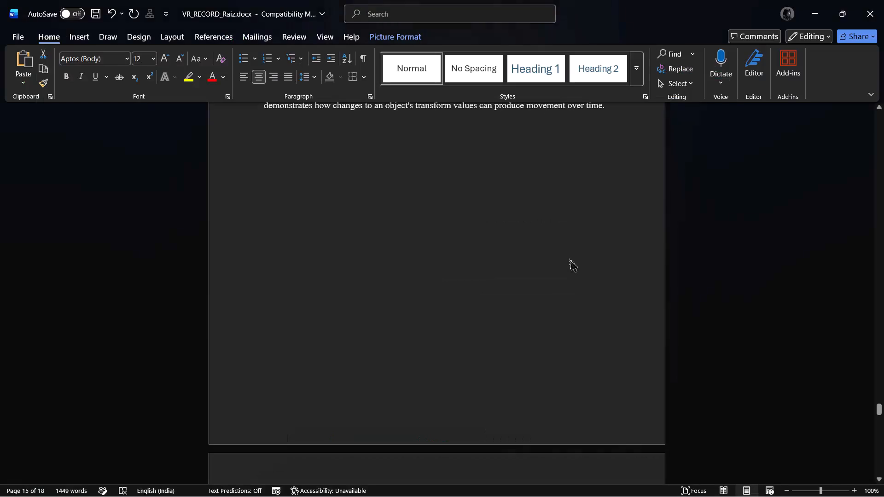
key(alt+Tab)
key(alt+Tab)
click(457, 128)
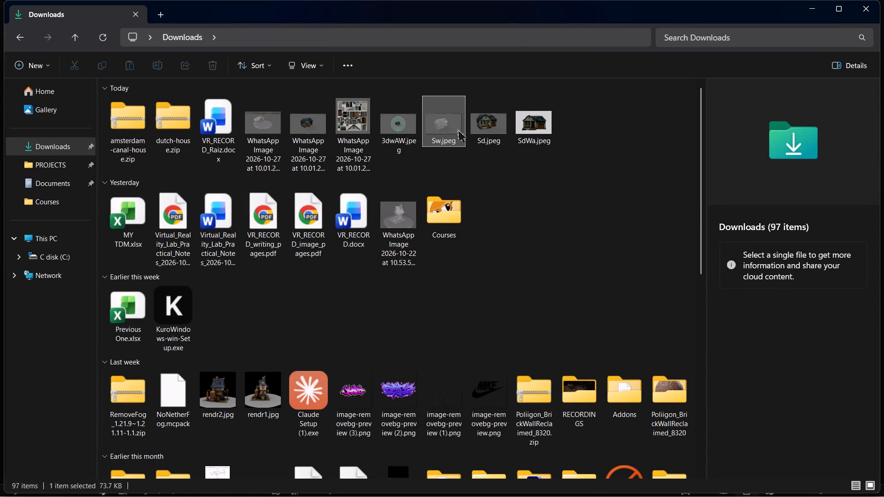
drag(456, 127, 513, 363)
key(alt+Tab)
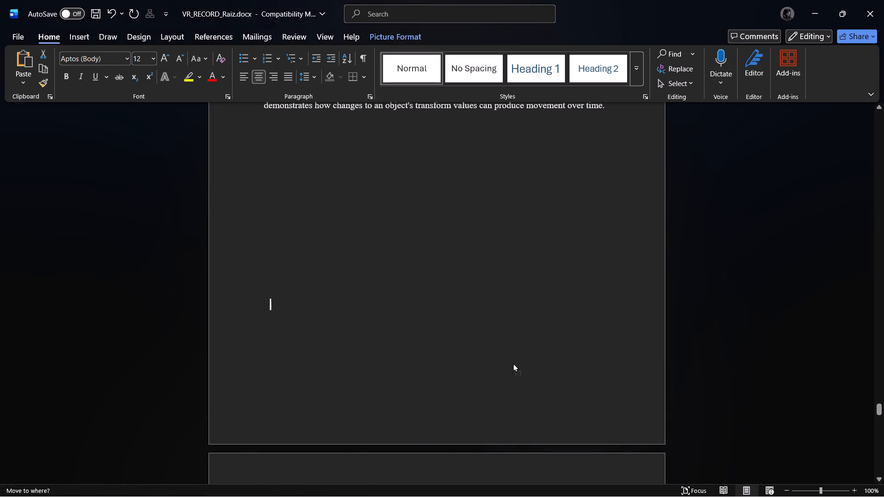
drag(513, 363, 512, 360)
scroll(525, 305, up, 11)
scroll(528, 296, down, 20)
click(433, 277)
scroll(470, 283, up, 4)
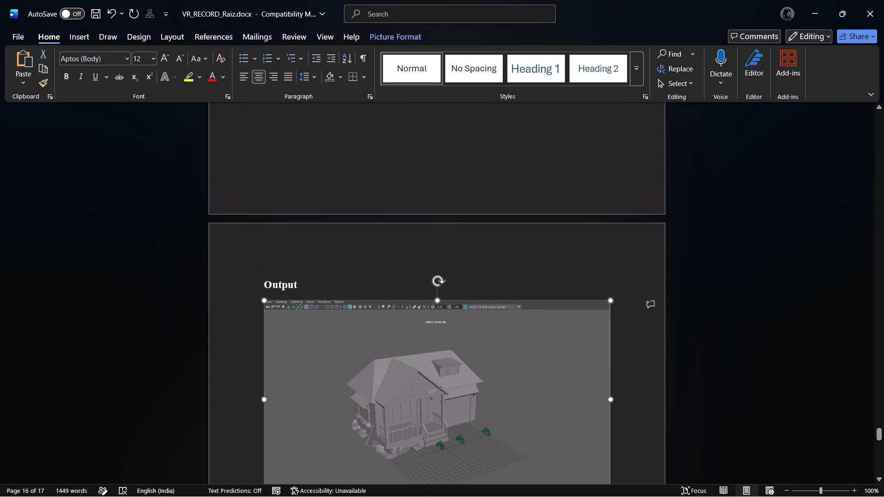
scroll(470, 283, down, 4)
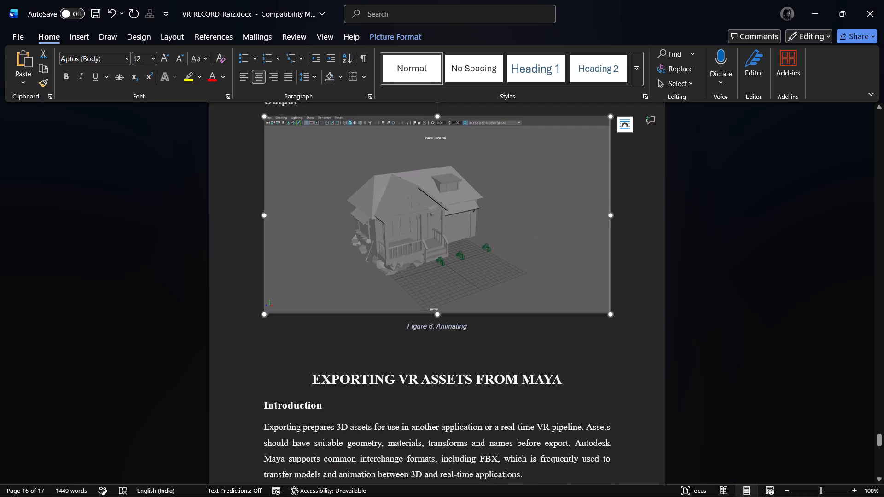
Insert a page break before the "EXPORTING VR ASSETS FROM MAYA" heading so that section starts on a new page.
scroll(492, 272, up, 3)
scroll(492, 272, up, 18)
scroll(492, 272, down, 17)
scroll(481, 289, up, 13)
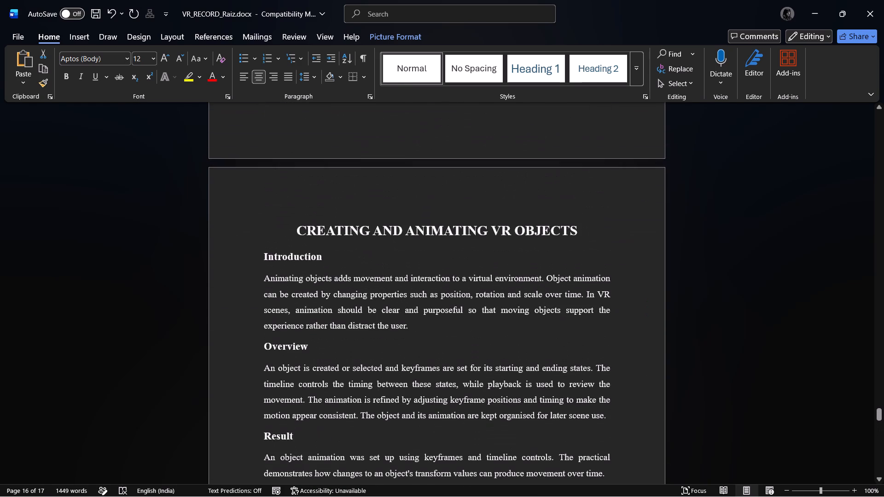
scroll(481, 289, up, 1)
scroll(481, 289, down, 17)
scroll(477, 278, down, 5)
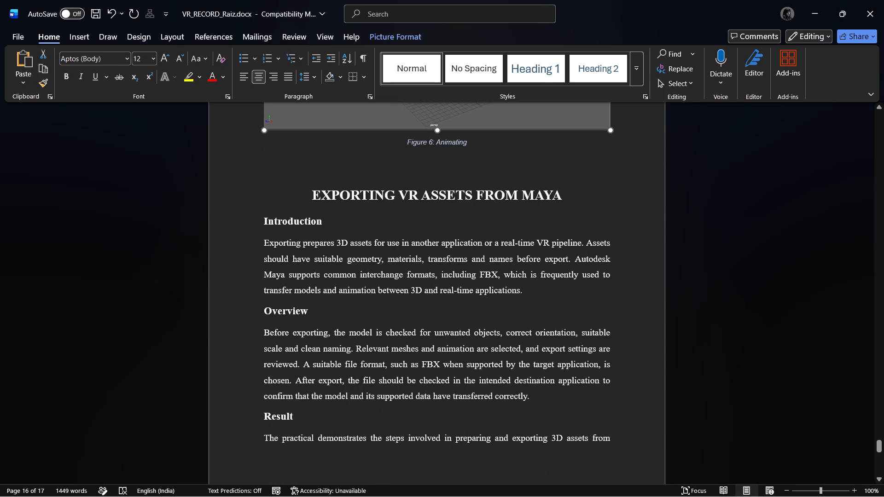
click(311, 186)
scroll(469, 214, up, 10)
scroll(534, 214, down, 8)
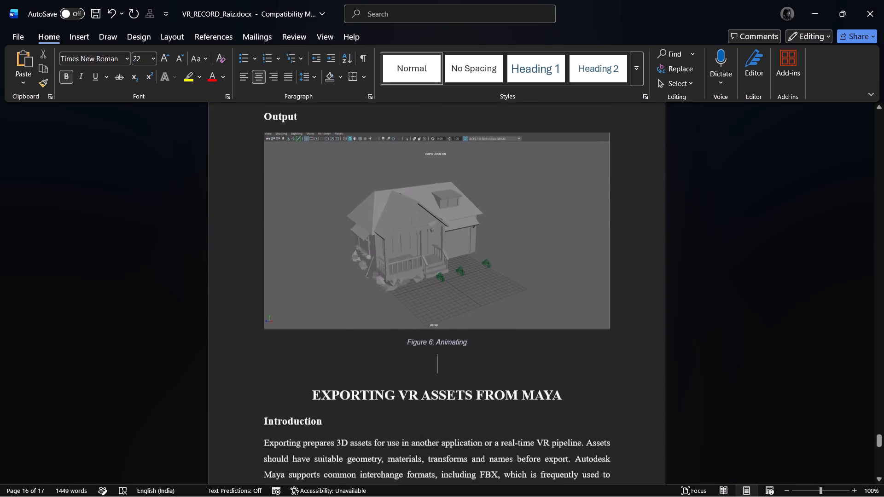
click(306, 291)
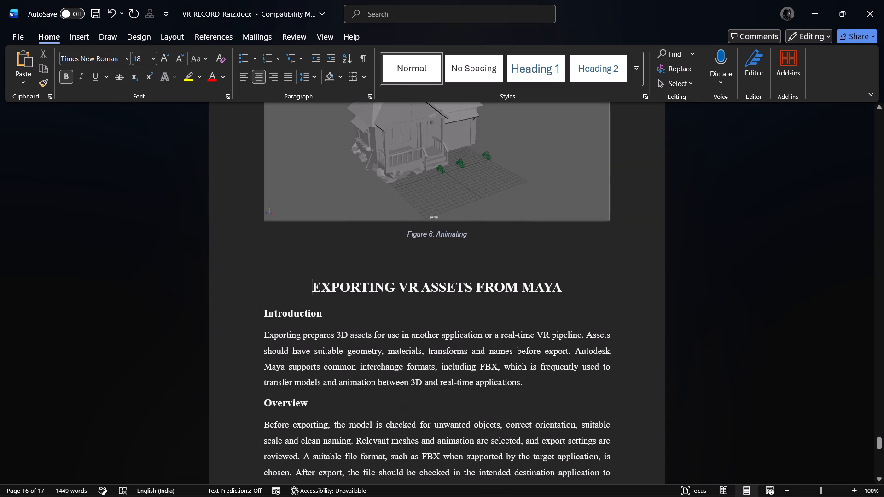
key(shift+Return)
key(shift+Return)
key(shift+Return)
key(ctrl+Return)
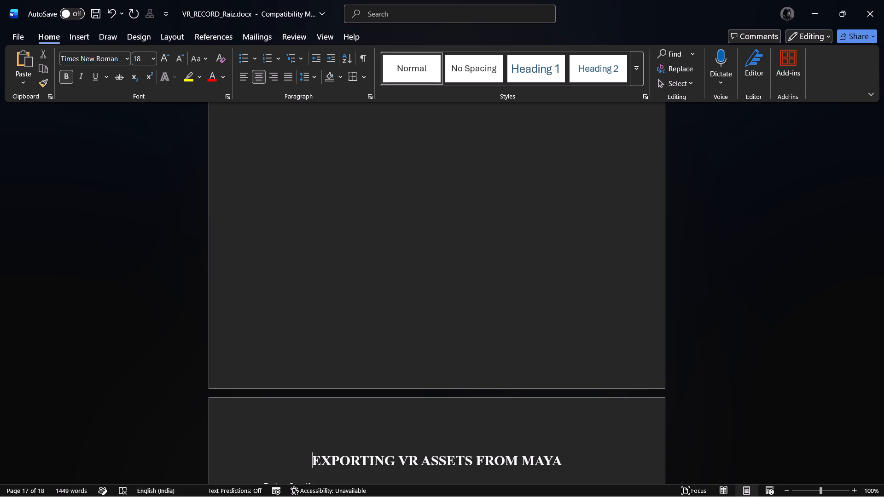
Insert a page break before the "Output" heading of the Exporting VR Assets section, moving it onto the render picture's page.
scroll(309, 293, up, 15)
scroll(309, 293, down, 6)
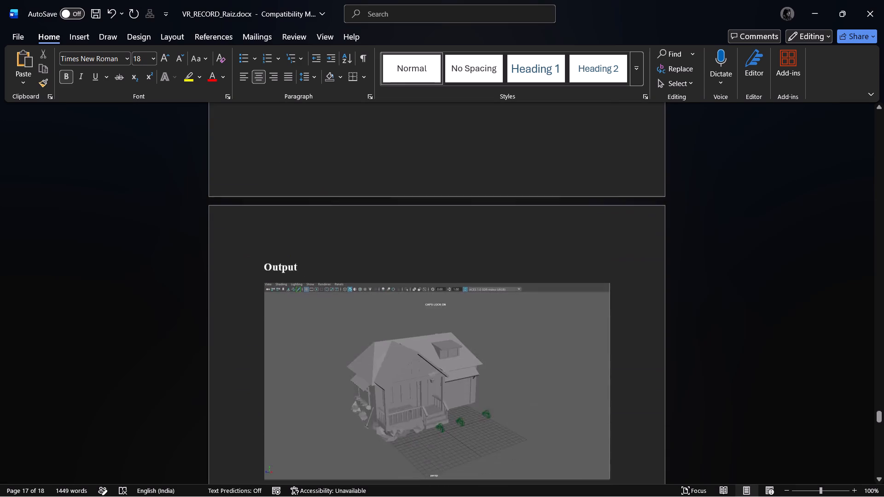
scroll(309, 293, down, 18)
scroll(309, 293, up, 3)
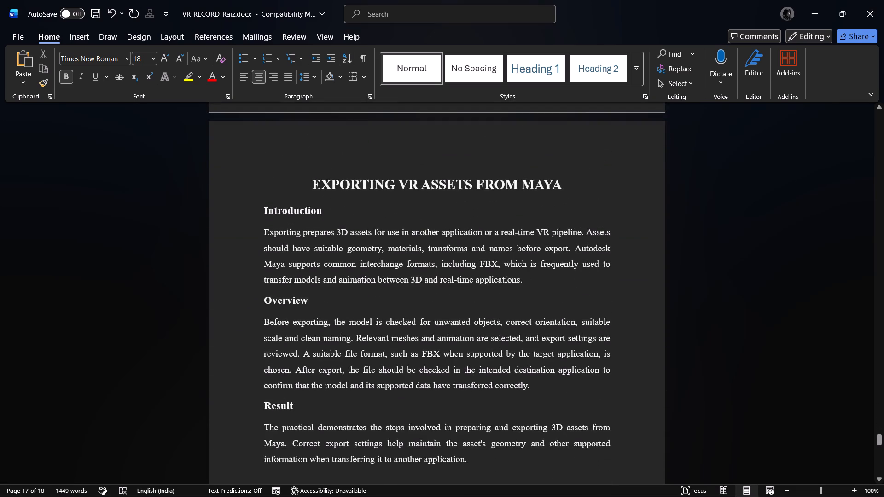
scroll(309, 293, down, 8)
click(265, 243)
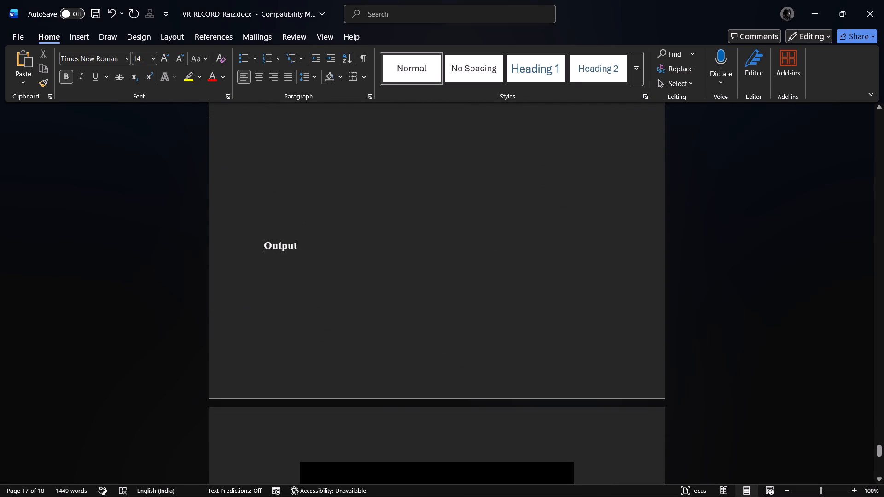
key(Return)
key(ctrl+Return)
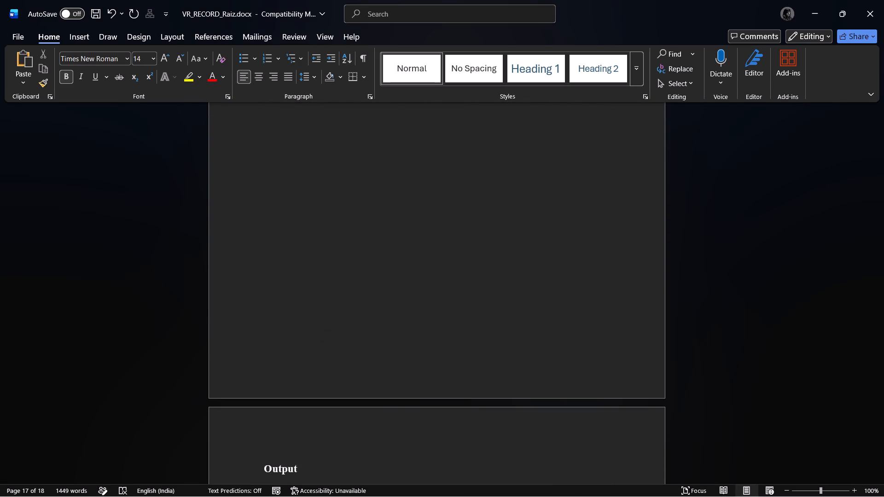
Replace the blue-roofed tower house render under the last "Output" heading with SdWa.jpeg from the Downloads folder.
scroll(292, 69, down, 6)
scroll(335, 255, down, 9)
scroll(374, 336, up, 5)
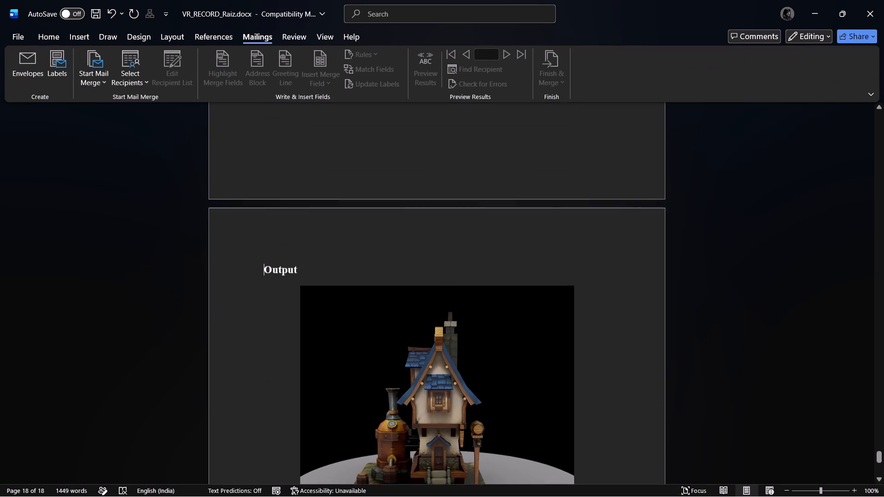
scroll(374, 335, down, 3)
scroll(448, 302, up, 2)
scroll(451, 303, down, 1)
click(452, 318)
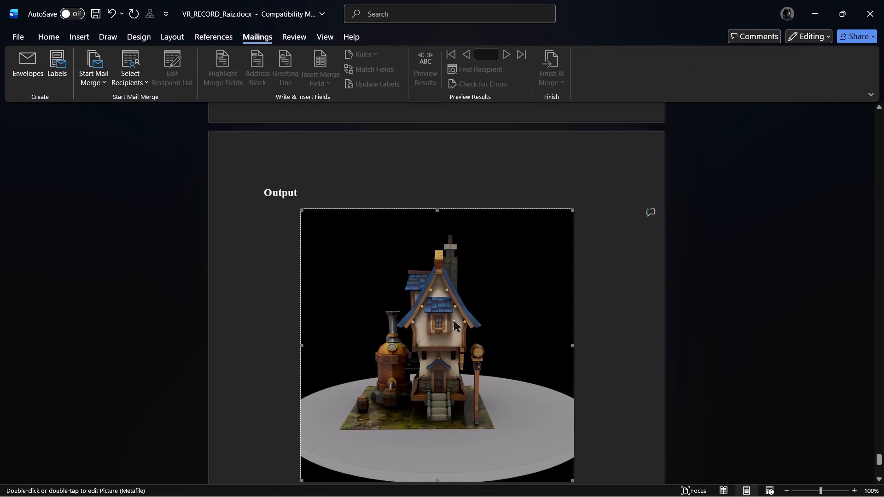
key(alt+Tab)
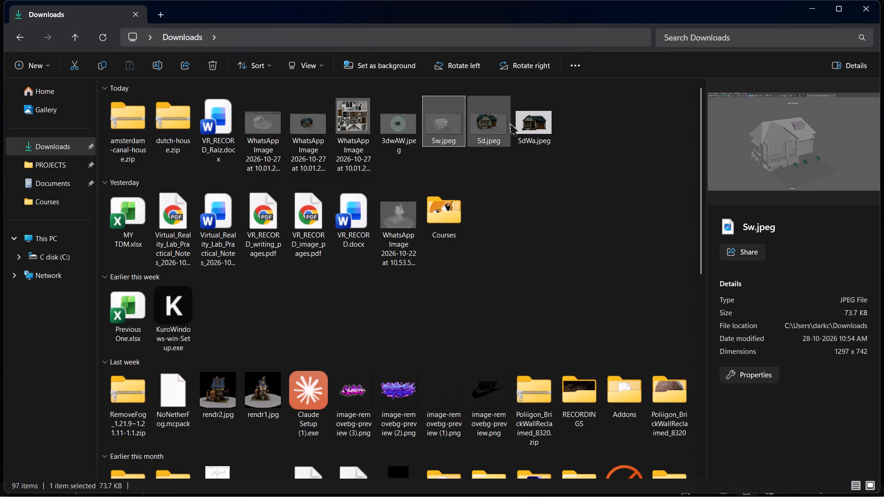
click(509, 122)
click(546, 122)
drag(546, 122, 552, 388)
key(alt+Tab)
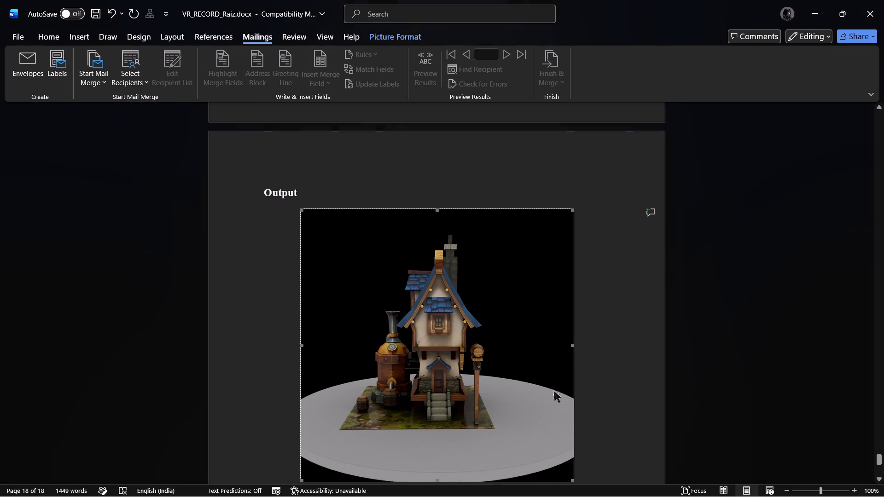
drag(552, 388, 405, 340)
Review the output pages of Figure 6: Animating and Figure 7: Final Render for picture placement and page layout.
scroll(481, 375, up, 4)
scroll(482, 376, down, 13)
scroll(482, 376, up, 3)
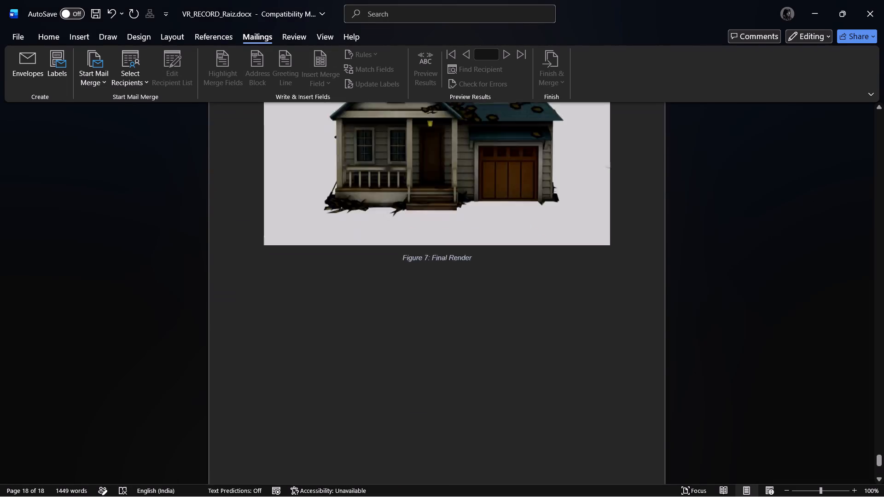
scroll(482, 376, up, 20)
scroll(482, 376, up, 3)
scroll(490, 358, down, 1)
scroll(490, 358, up, 11)
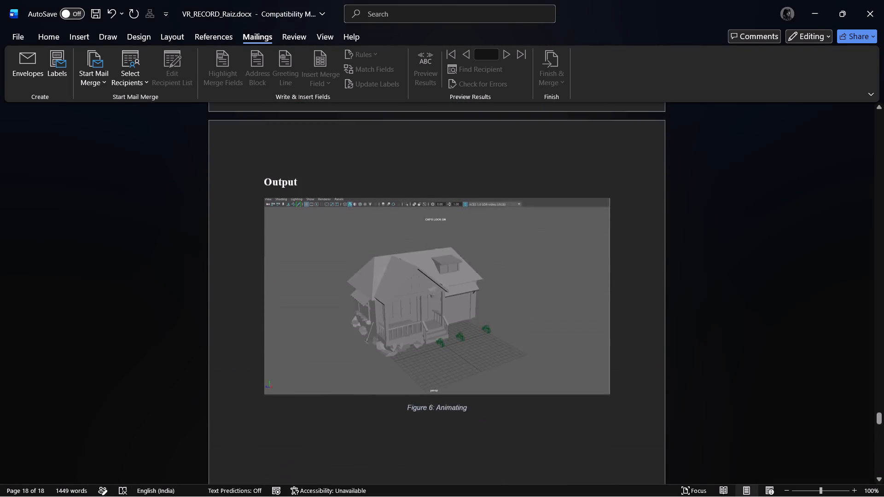
scroll(490, 339, up, 1)
scroll(490, 339, down, 20)
scroll(490, 339, down, 11)
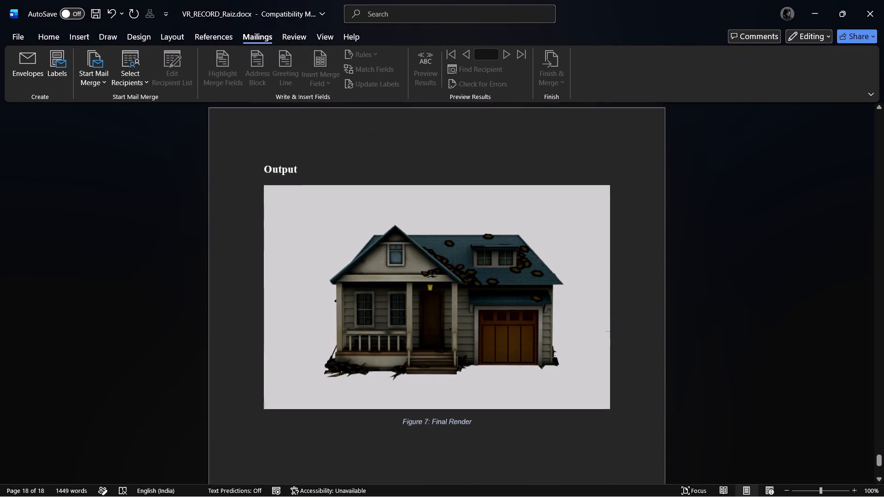
scroll(476, 358, down, 5)
scroll(439, 359, up, 1)
scroll(439, 359, down, 12)
Save the report document.
key(ctrl+s)
scroll(523, 350, up, 8)
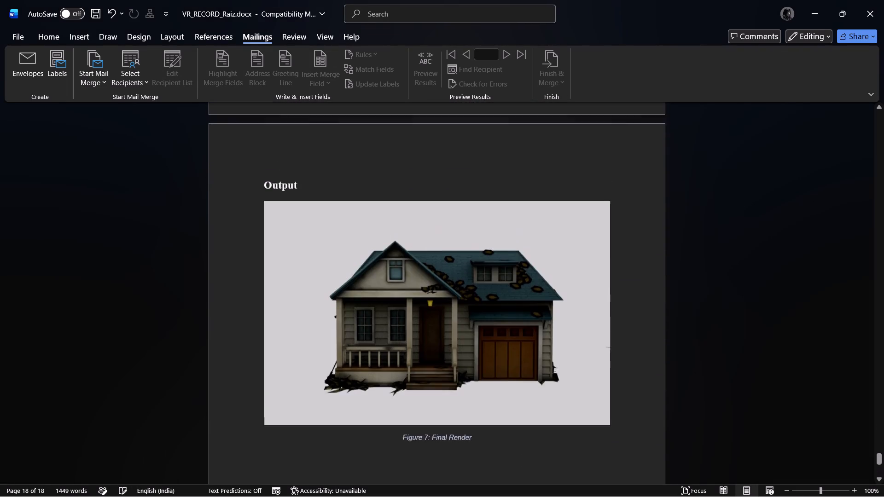
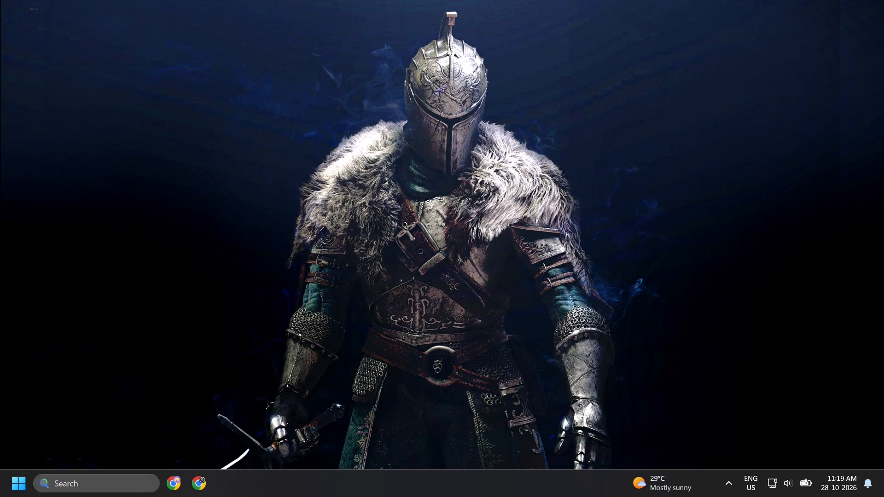
Search the computer for the Word application and launch it.
click(98, 479)
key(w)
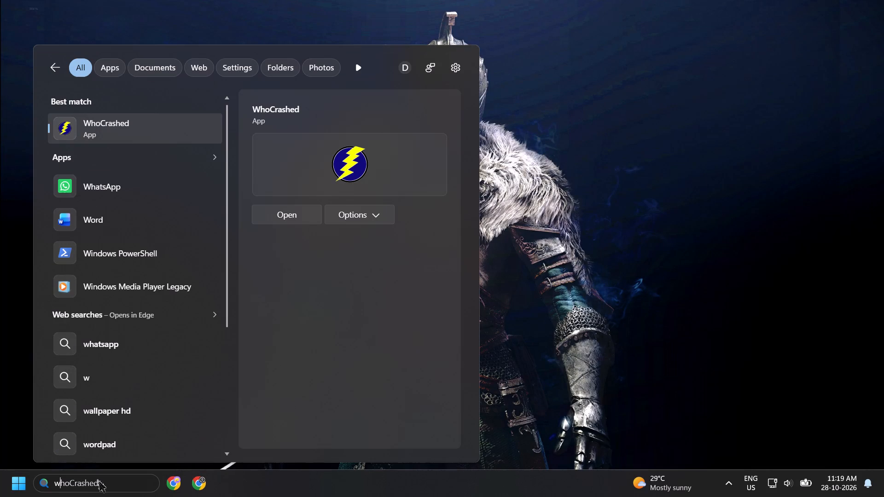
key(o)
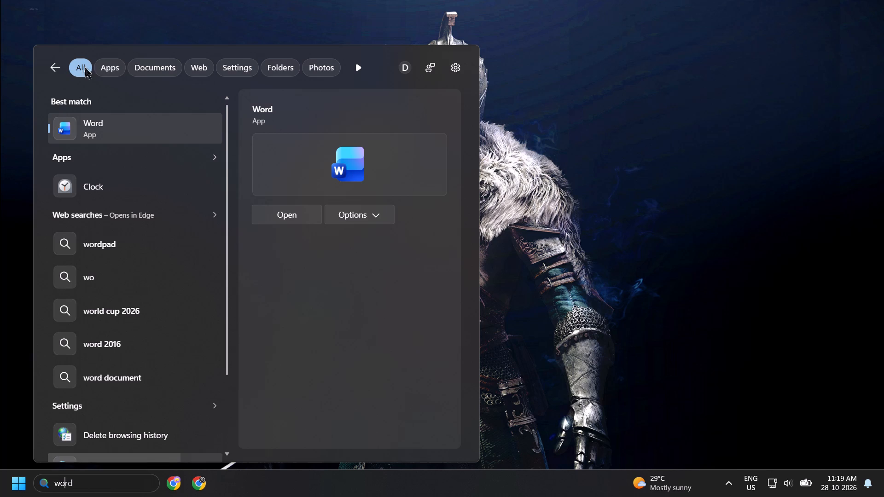
click(137, 110)
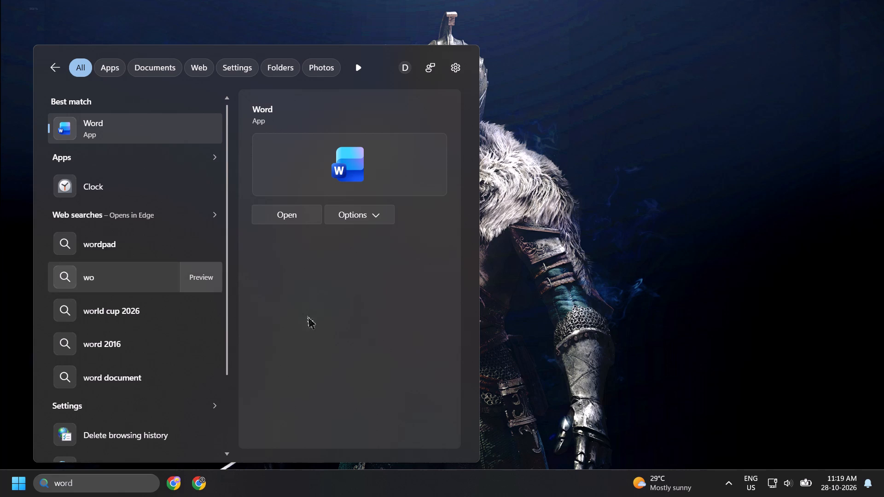
Launch Word and open the recent document VR_RECORD_Raiz.docx from Downloads.
click(286, 208)
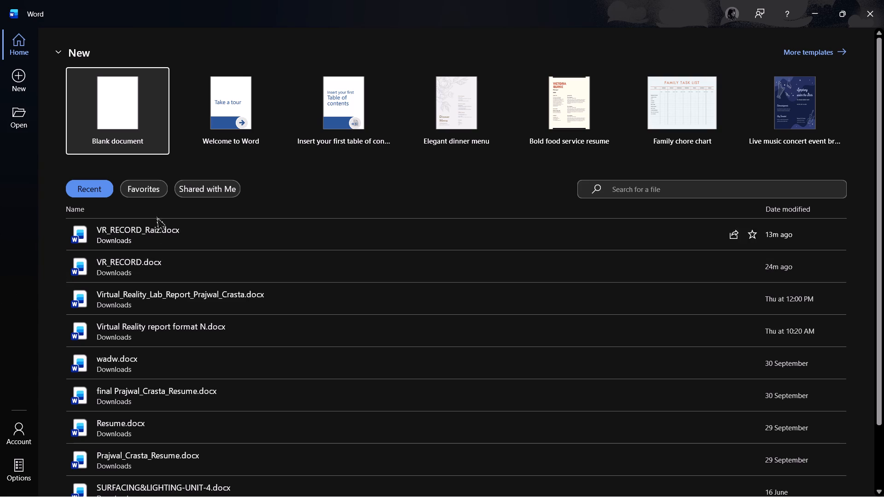
drag(157, 216, 156, 222)
click(150, 237)
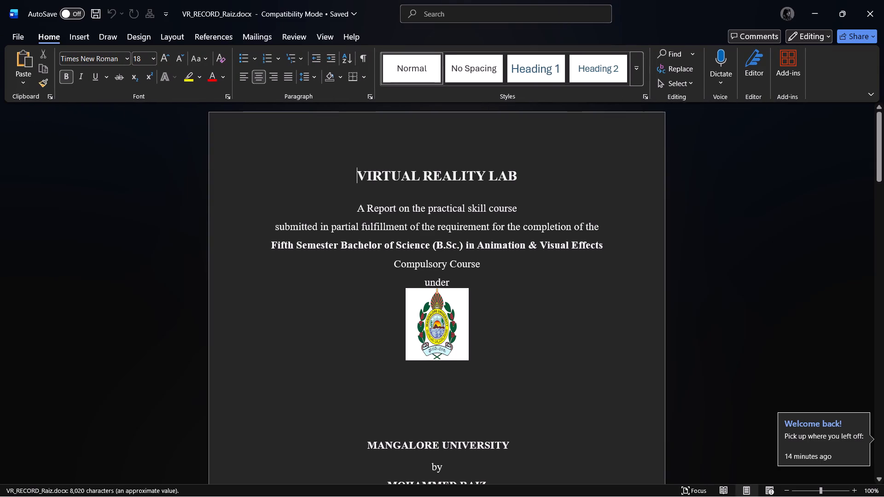
Look through the report from the cover page to the Low Poly VR Environment Modeling section, checking the page layout.
scroll(521, 259, down, 4)
scroll(470, 314, down, 17)
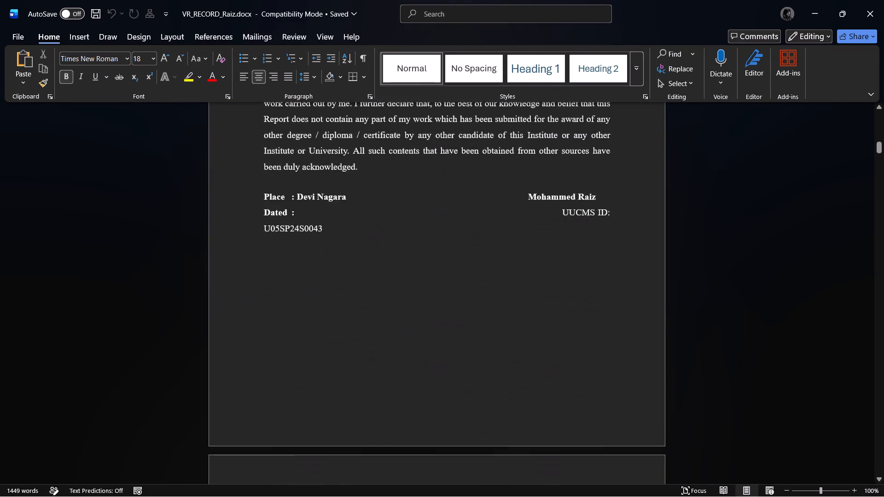
scroll(464, 320, down, 17)
scroll(461, 322, down, 13)
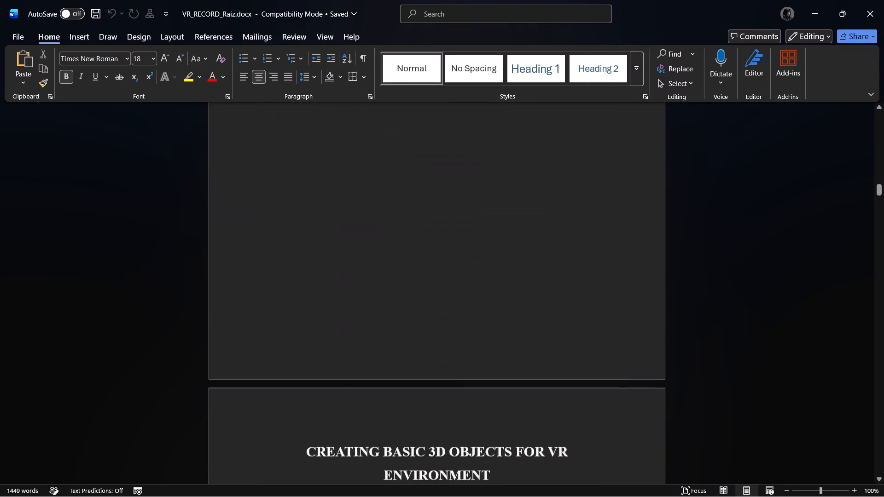
scroll(461, 322, down, 19)
scroll(461, 322, down, 14)
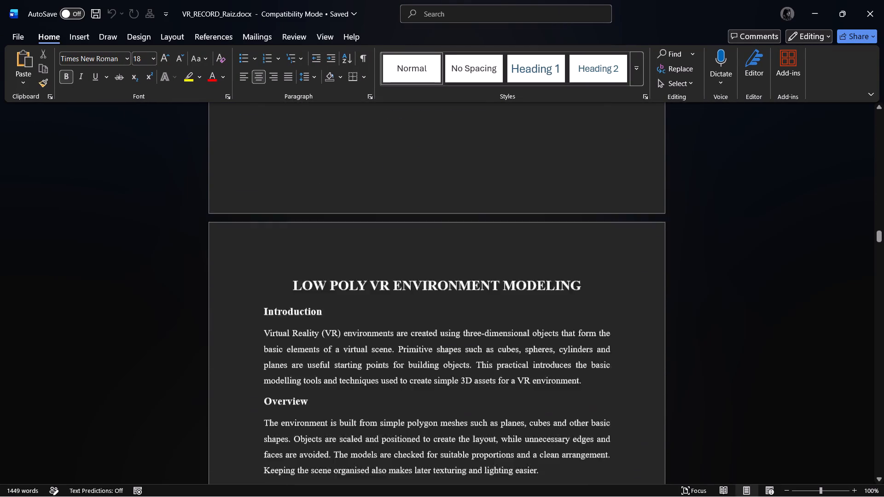
scroll(461, 322, down, 10)
Investigate the report's accessibility from the PDF export options and convert it to the newest file format, suppressing future conversion prompts.
click(30, 41)
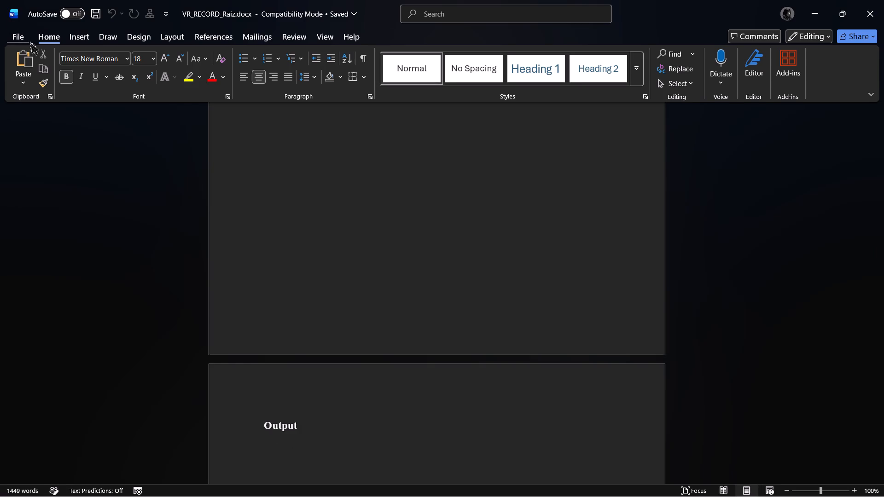
click(54, 260)
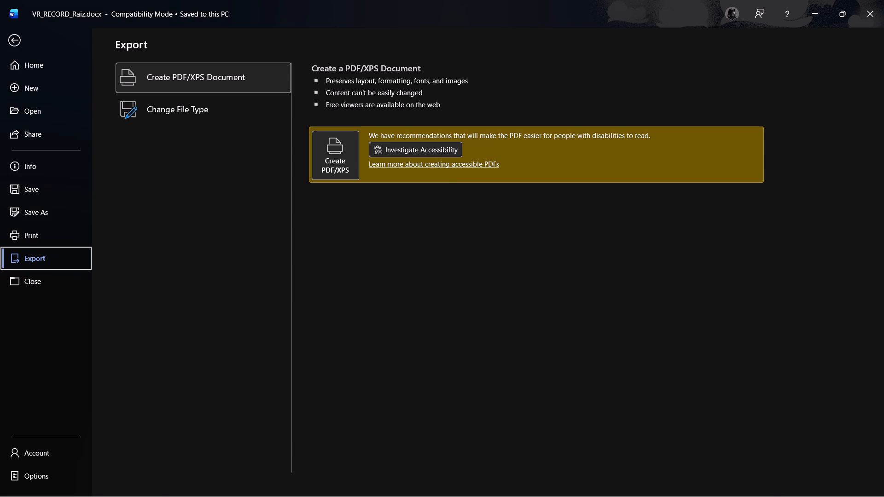
click(413, 147)
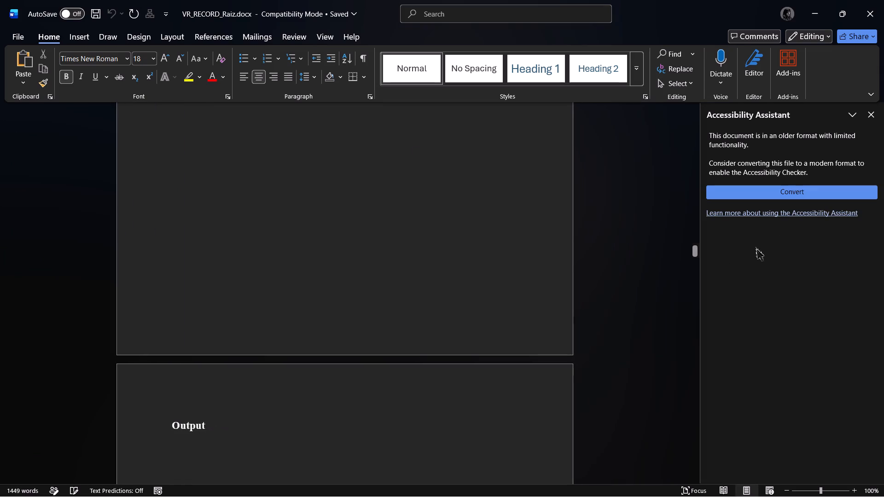
click(827, 194)
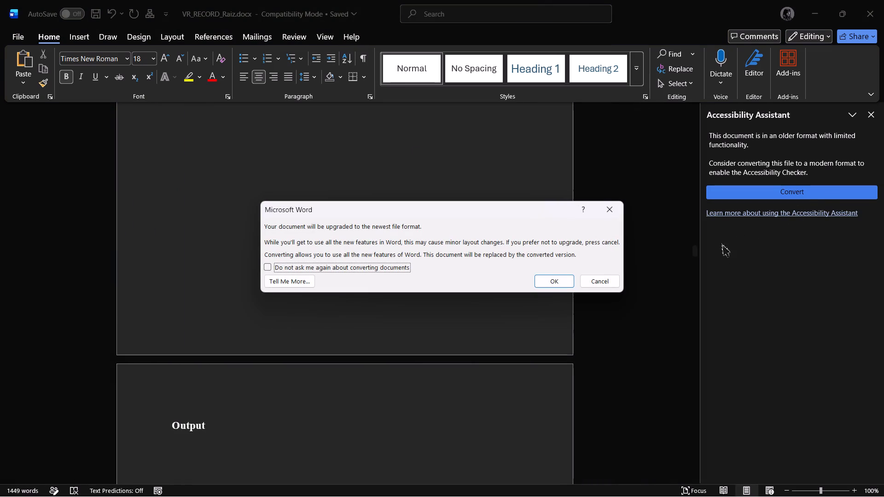
click(269, 270)
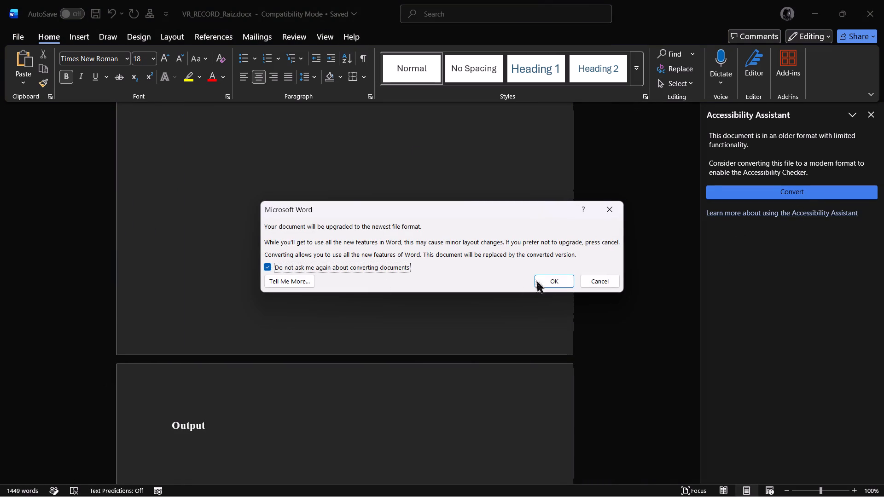
click(552, 281)
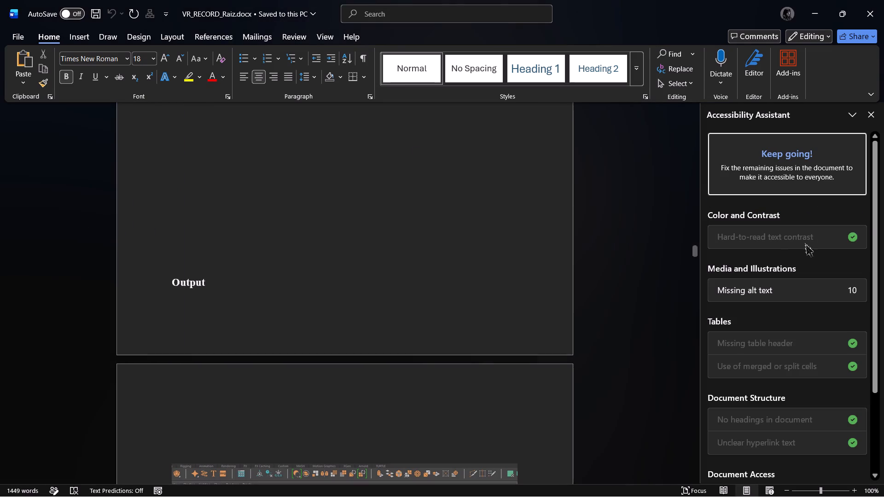
Check the converted report's layout from the Low Poly output page back to the declaration, including the figure list table.
scroll(856, 352, down, 7)
scroll(851, 373, up, 3)
scroll(406, 327, up, 10)
scroll(406, 323, up, 12)
scroll(406, 323, up, 10)
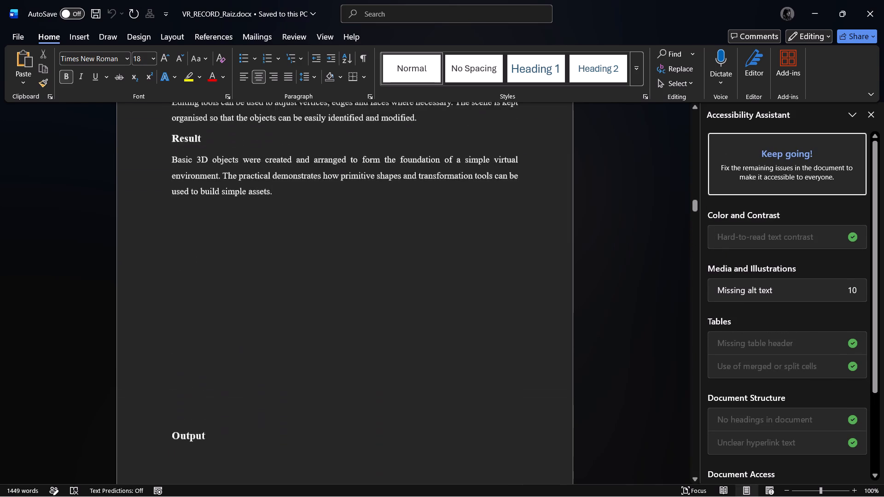
scroll(406, 323, up, 18)
scroll(406, 323, up, 7)
scroll(406, 323, down, 7)
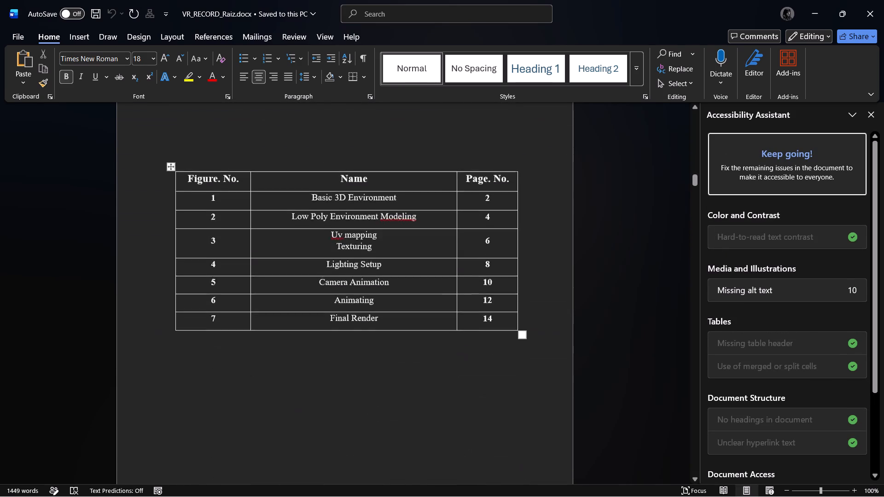
scroll(395, 325, up, 4)
scroll(394, 327, up, 20)
scroll(394, 327, up, 11)
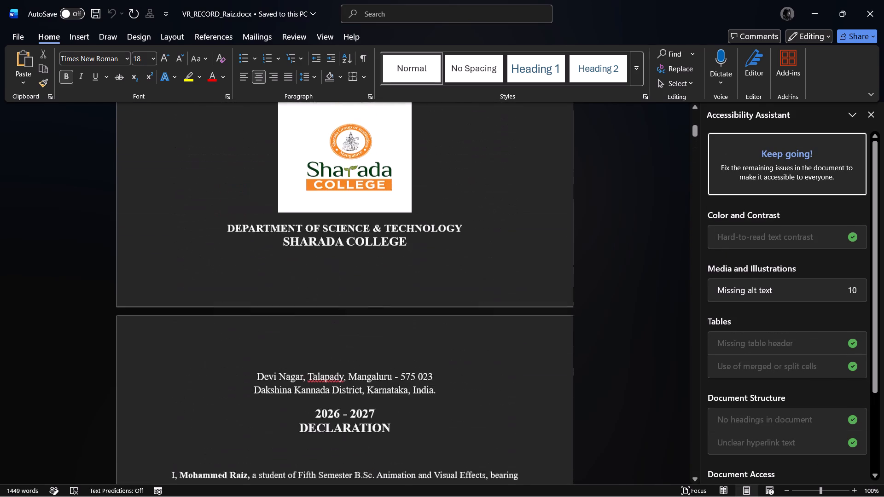
Review the converted report from the figure list through Figure 7: Final Render, checking headings, pictures and page breaks.
scroll(389, 319, down, 20)
scroll(389, 319, down, 16)
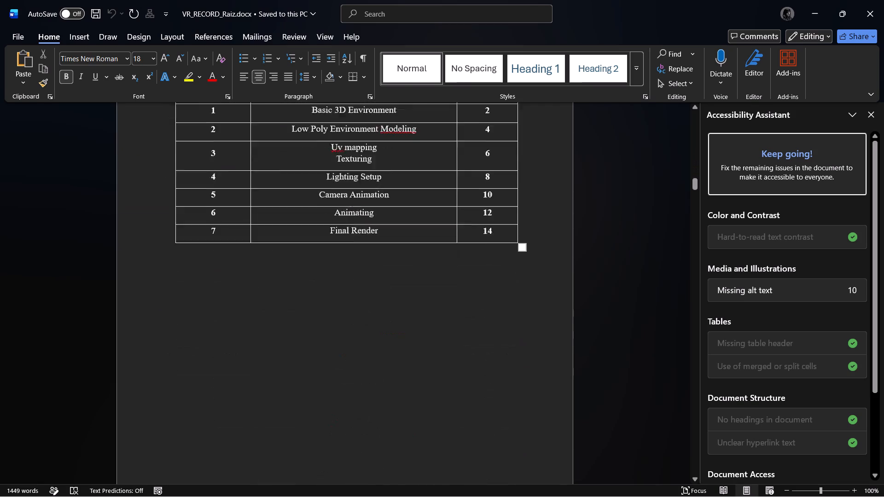
scroll(390, 328, down, 14)
scroll(391, 335, down, 20)
scroll(391, 335, down, 3)
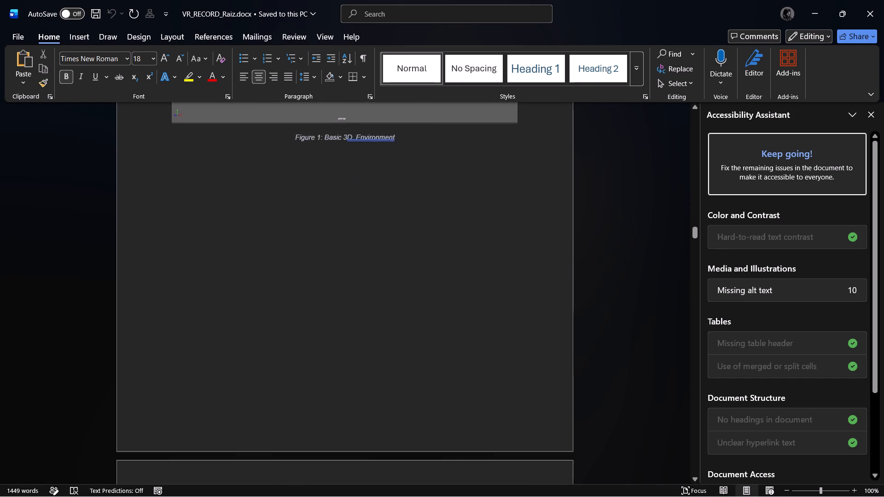
scroll(391, 339, down, 20)
scroll(391, 339, down, 13)
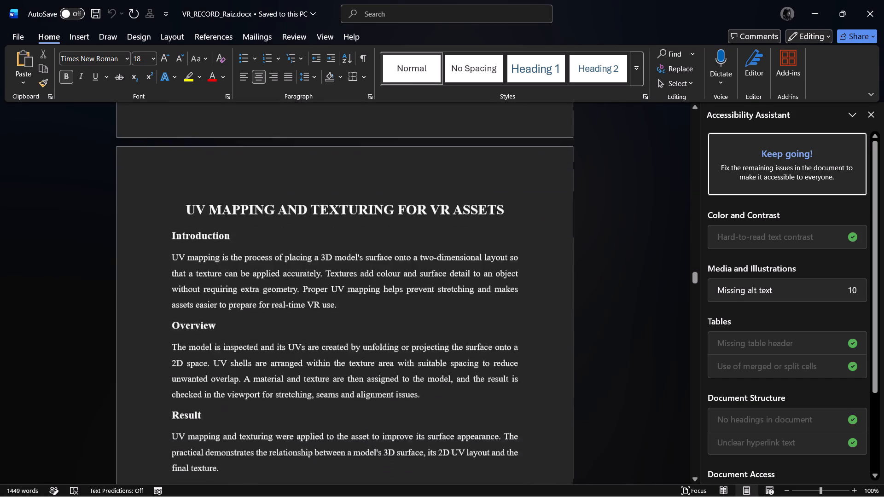
scroll(391, 339, down, 18)
scroll(391, 344, down, 10)
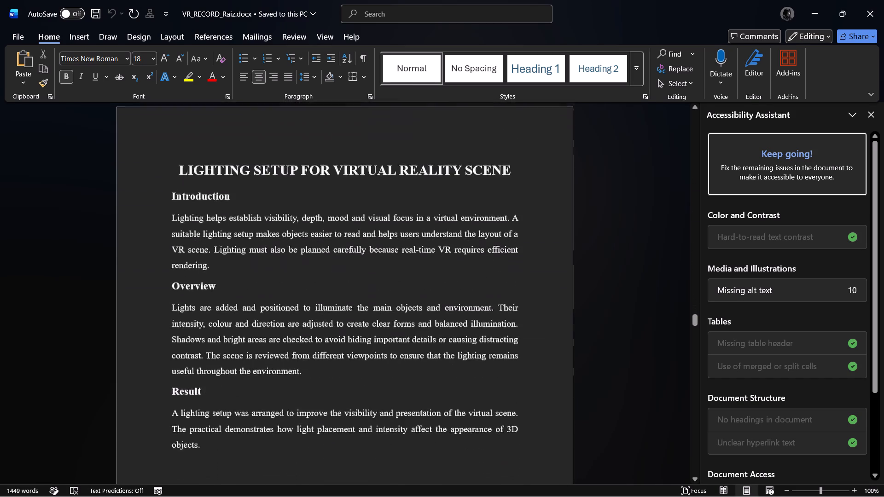
scroll(391, 344, down, 13)
scroll(391, 344, down, 19)
scroll(391, 344, down, 4)
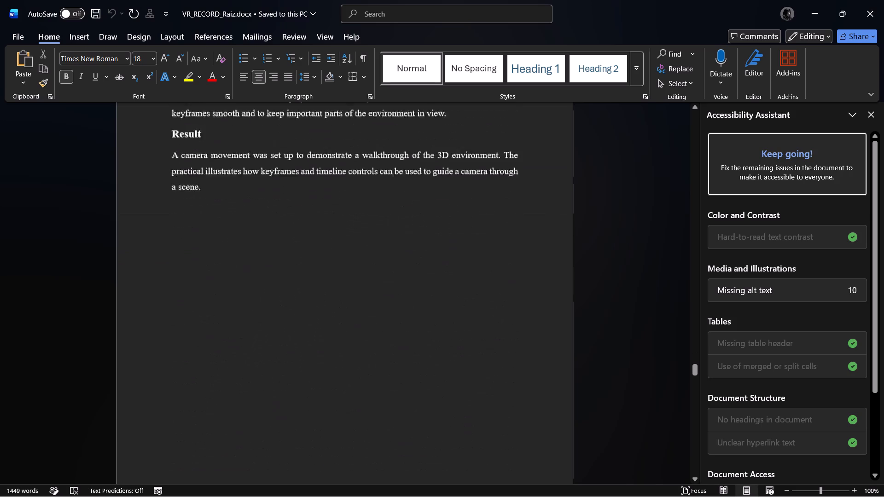
scroll(391, 344, down, 8)
scroll(391, 344, down, 20)
scroll(391, 344, down, 2)
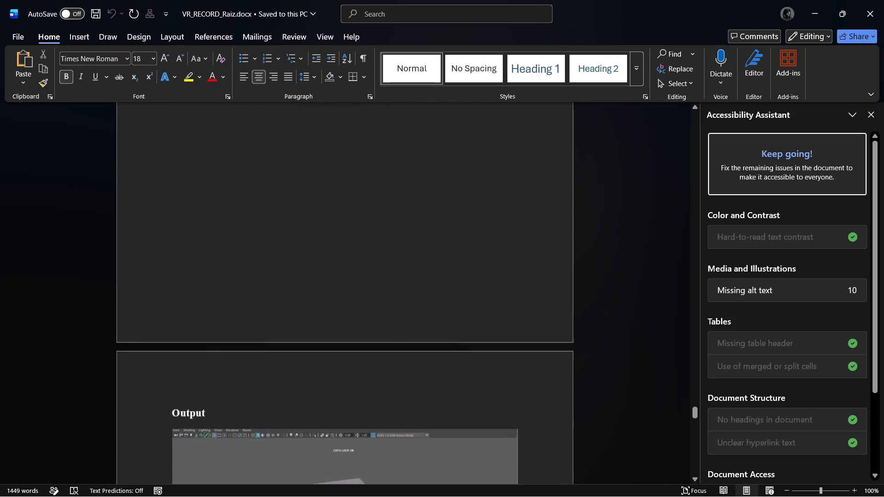
scroll(391, 344, down, 7)
scroll(391, 344, up, 6)
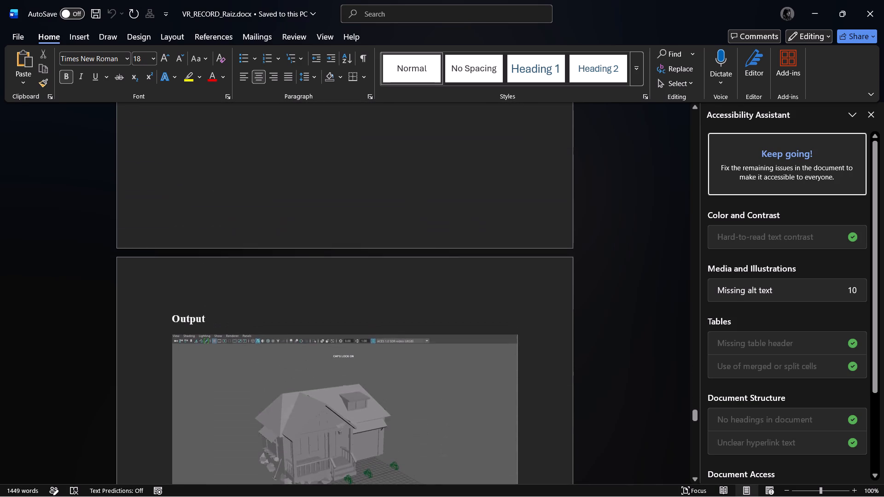
scroll(391, 344, down, 17)
scroll(391, 344, down, 9)
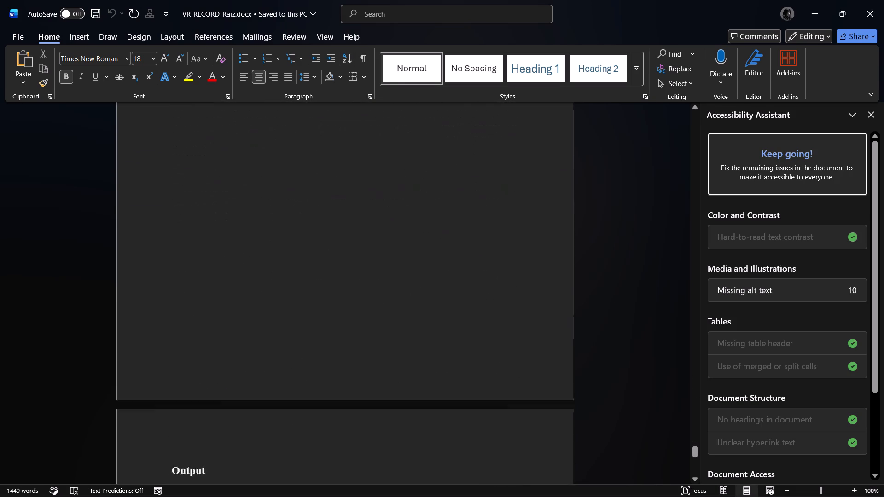
scroll(391, 344, down, 14)
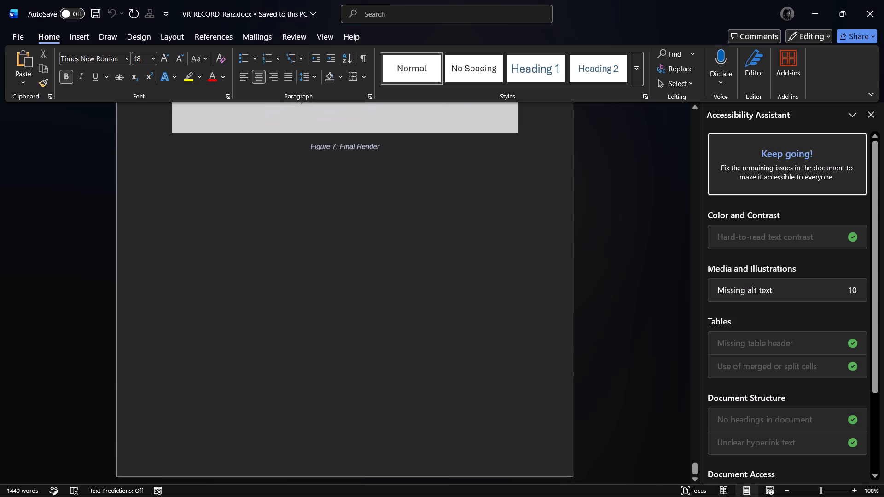
scroll(391, 344, down, 5)
scroll(391, 344, up, 7)
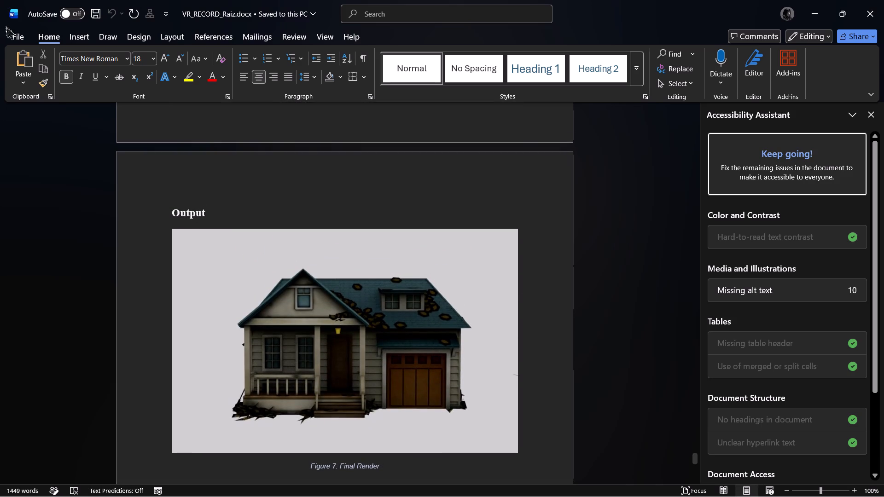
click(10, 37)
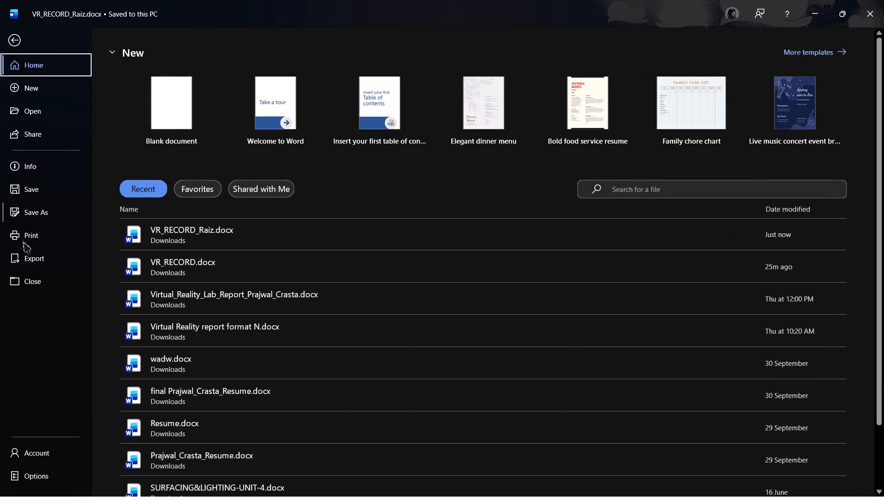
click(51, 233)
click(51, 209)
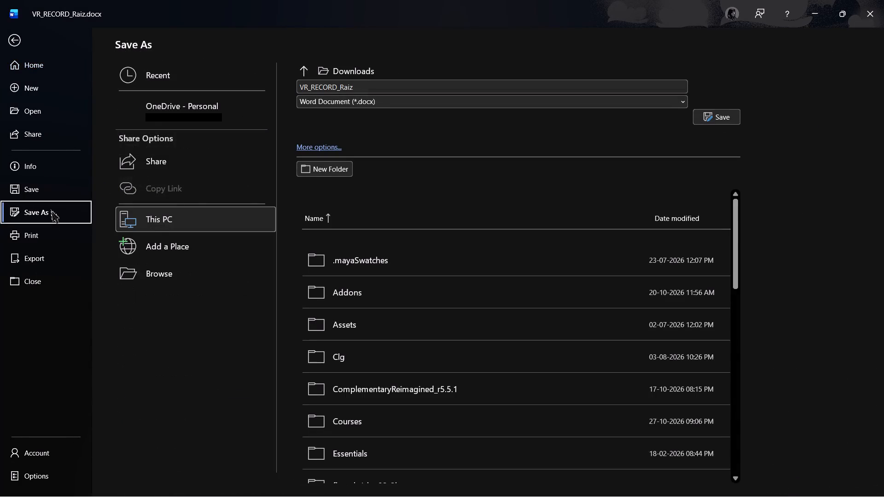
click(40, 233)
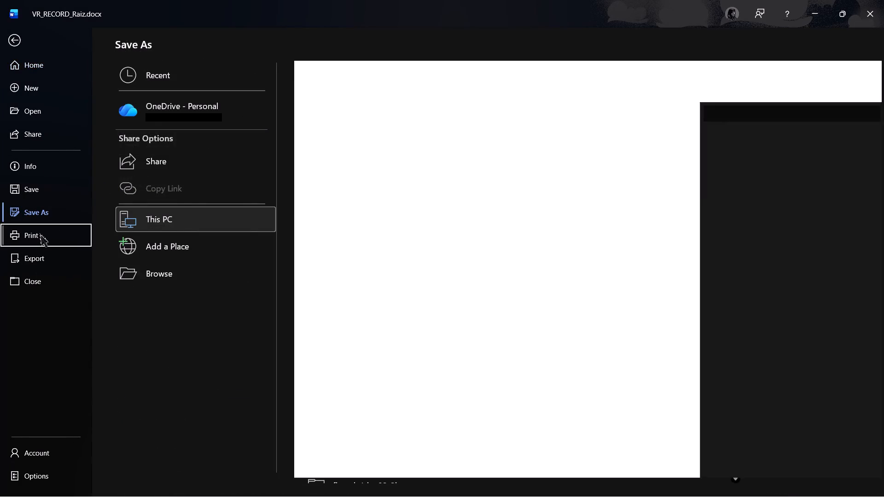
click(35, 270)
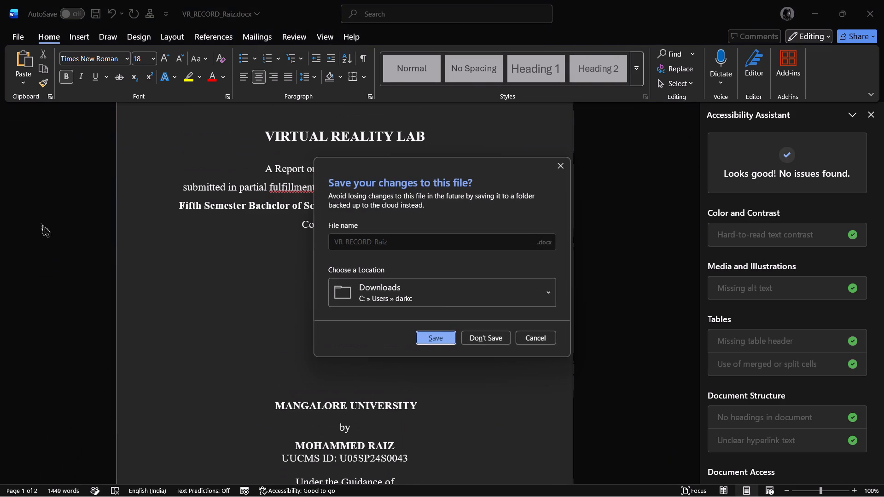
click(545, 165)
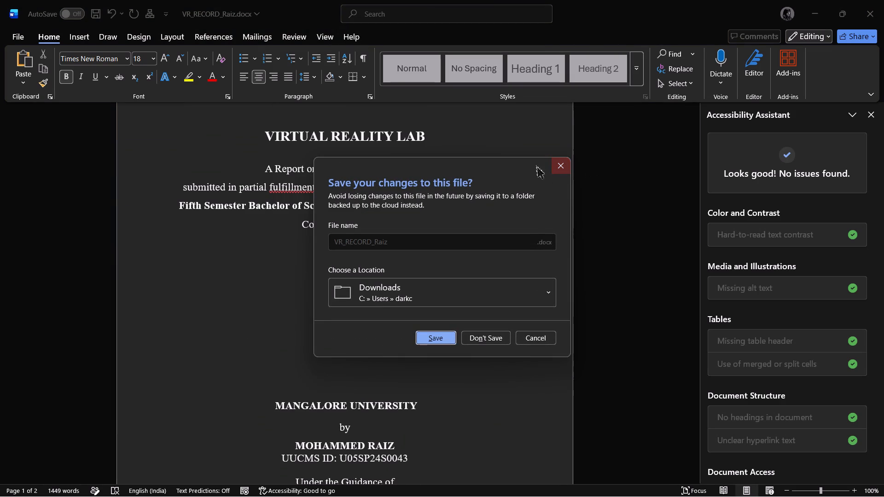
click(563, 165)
Export the report as a standard PDF, VR_RECORD_Raiz.pdf, into the Games folder on the C drive.
click(16, 30)
click(40, 242)
click(40, 259)
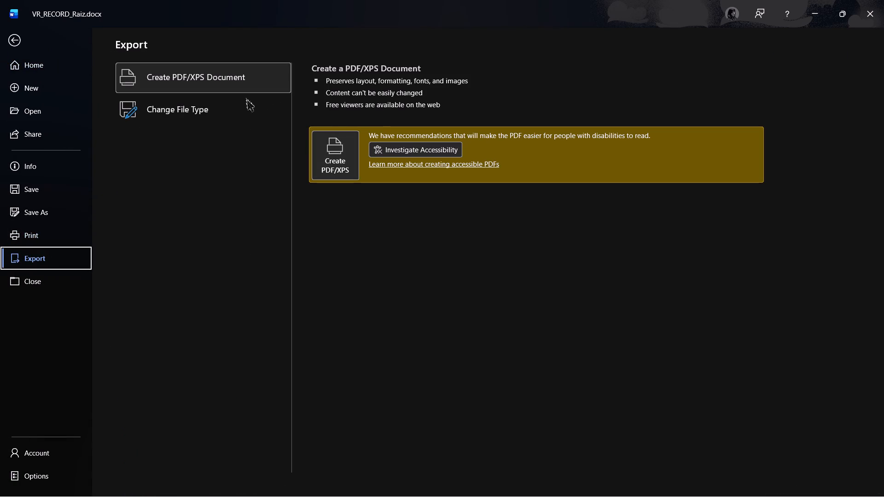
click(246, 72)
click(246, 72)
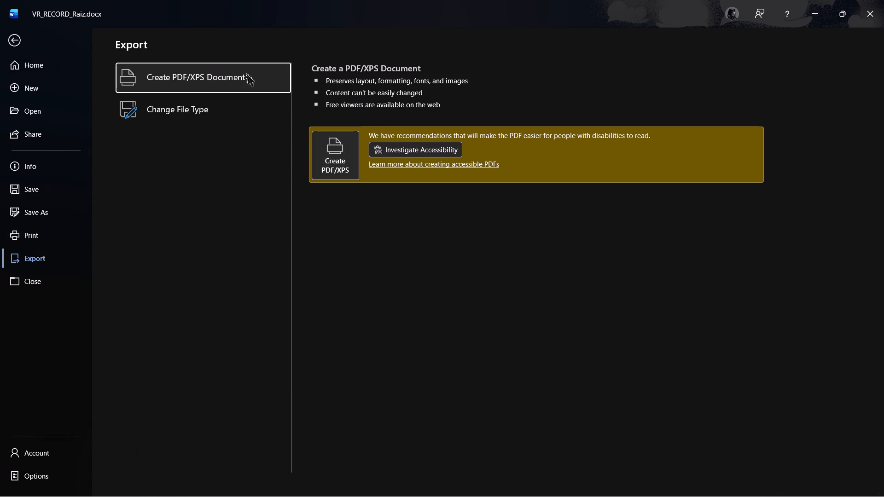
click(246, 72)
double_click(186, 75)
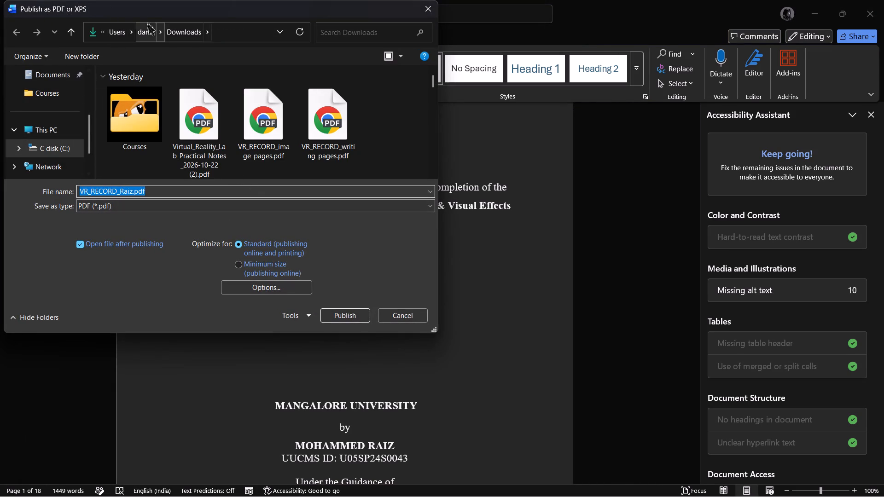
click(118, 32)
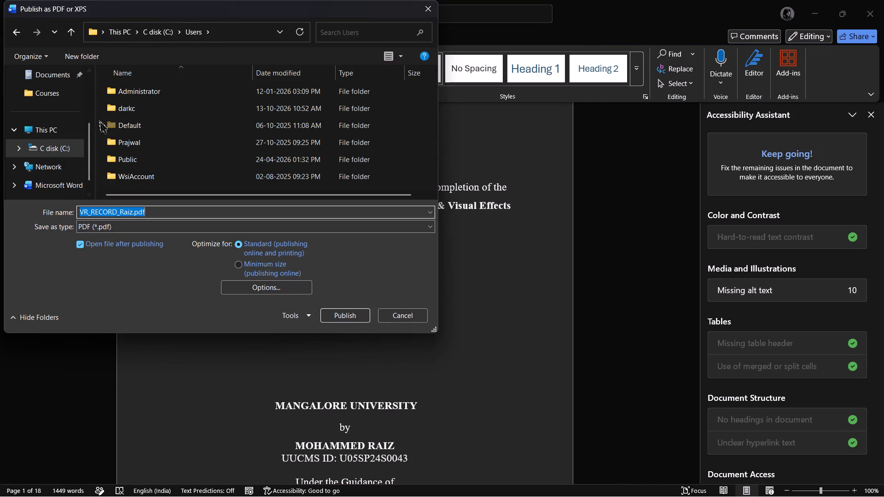
scroll(103, 122, down, 5)
click(47, 138)
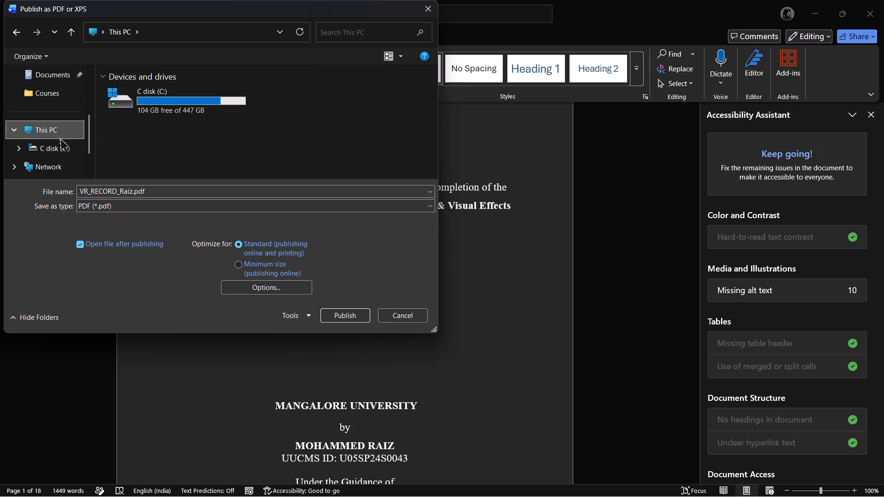
double_click(166, 105)
scroll(211, 144, down, 4)
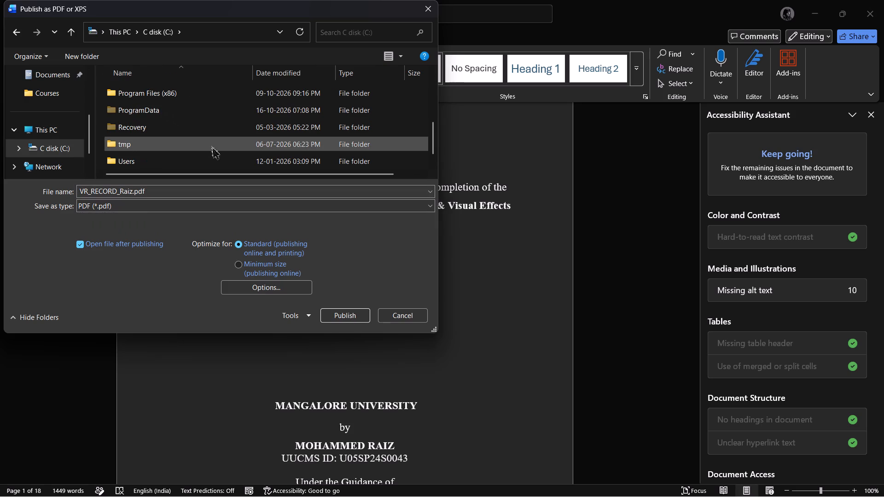
scroll(211, 145, down, 4)
scroll(211, 145, up, 5)
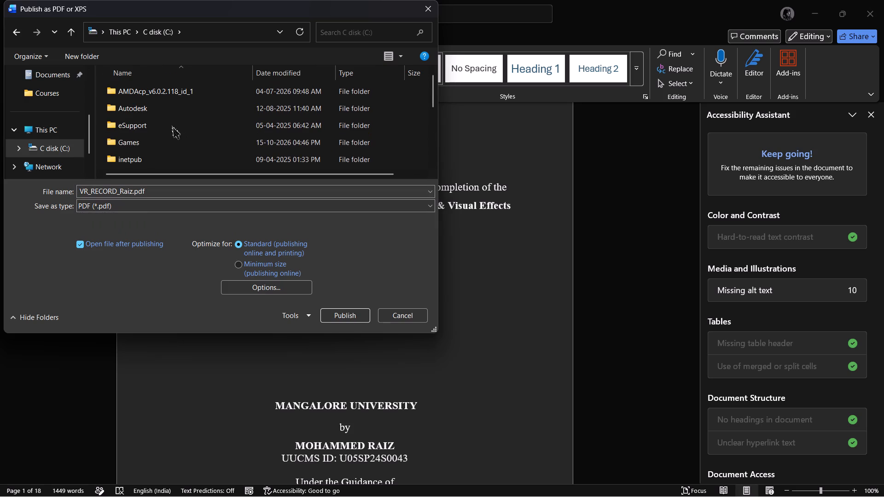
double_click(157, 141)
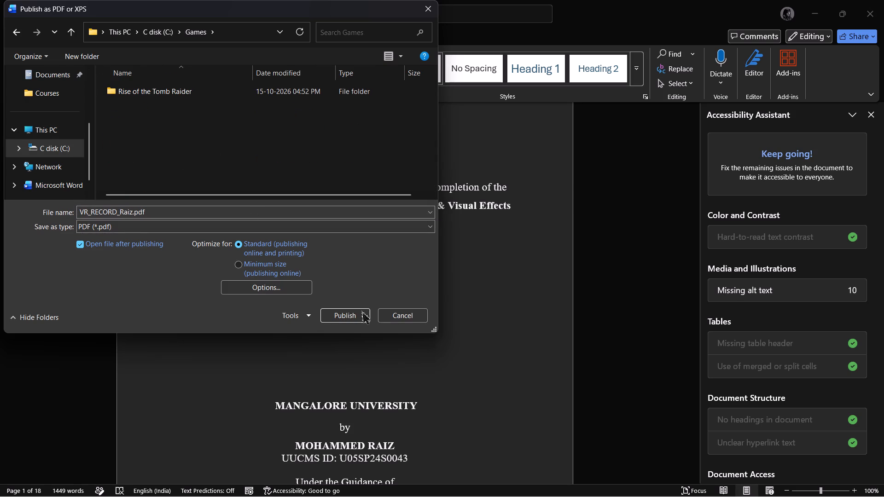
click(361, 310)
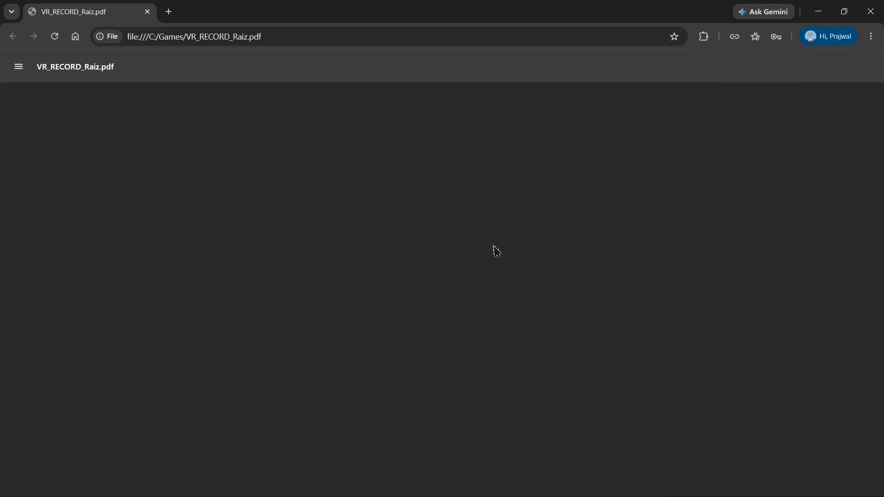
Look through the exported PDF from the cover page to Figure 7: Final Render, checking headings, figures and page breaks.
scroll(572, 169, down, 19)
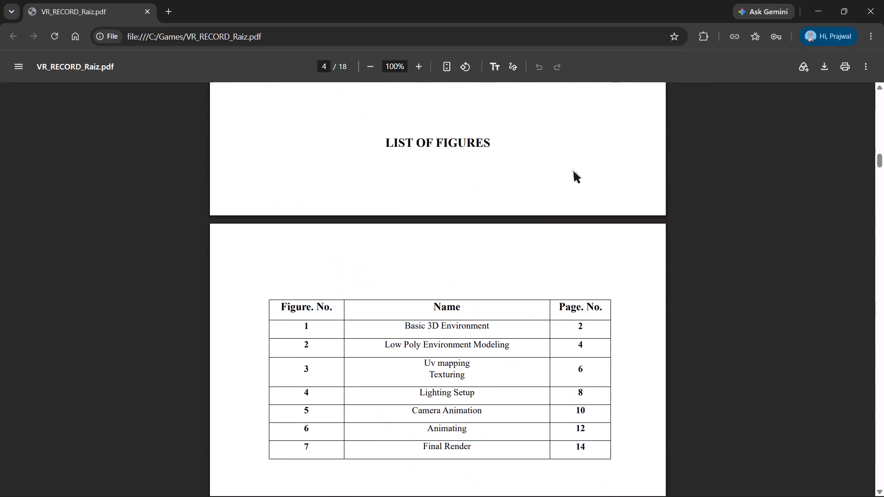
scroll(572, 169, down, 19)
scroll(572, 169, down, 14)
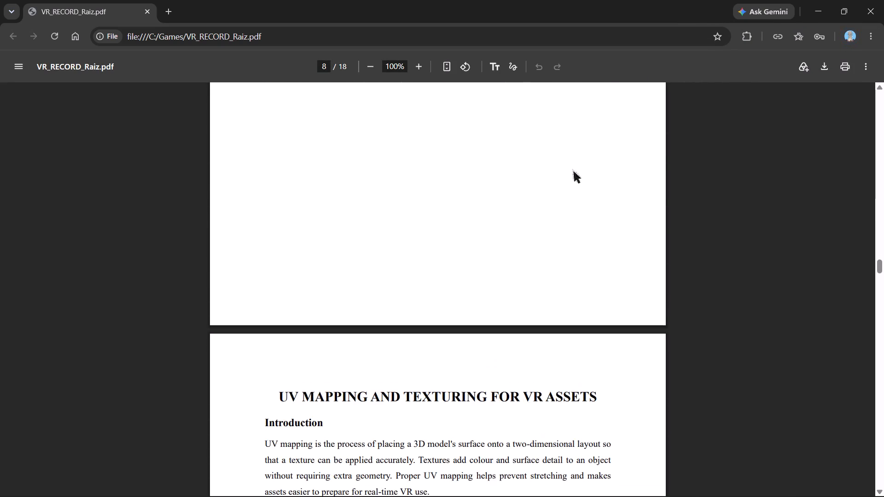
scroll(572, 169, down, 13)
scroll(572, 169, up, 5)
scroll(572, 169, down, 6)
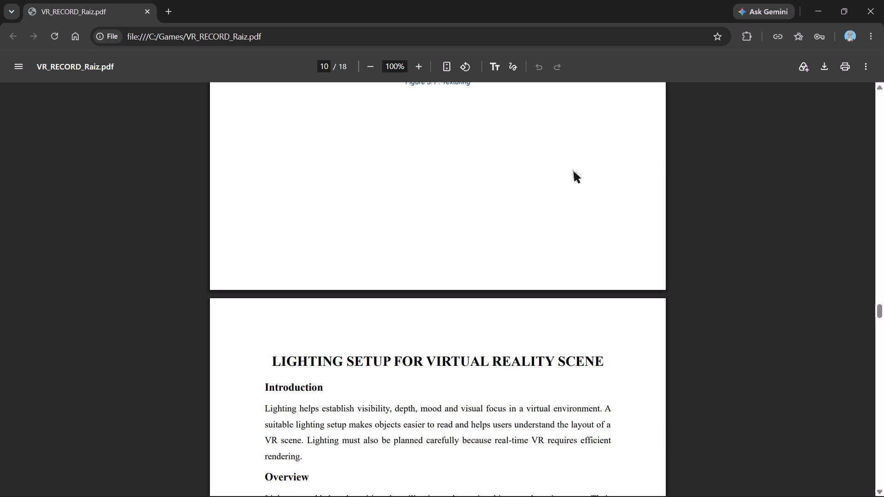
scroll(572, 169, down, 20)
scroll(572, 169, down, 17)
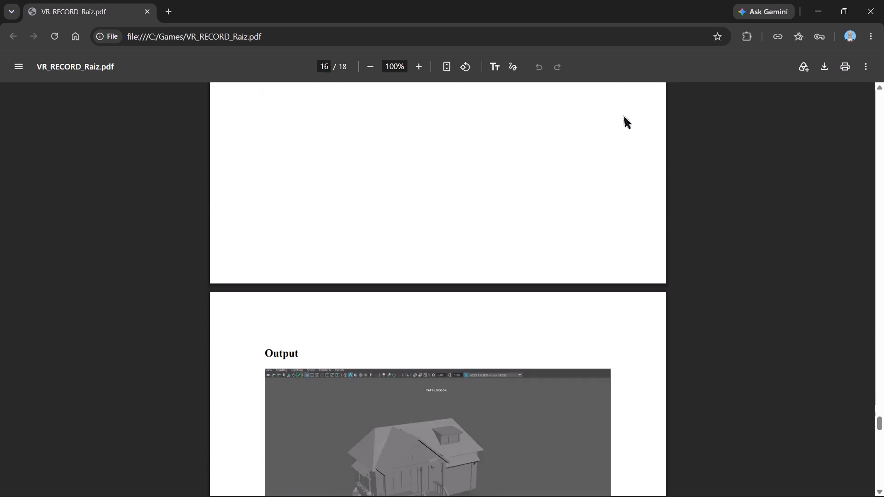
scroll(623, 115, down, 6)
scroll(626, 120, down, 15)
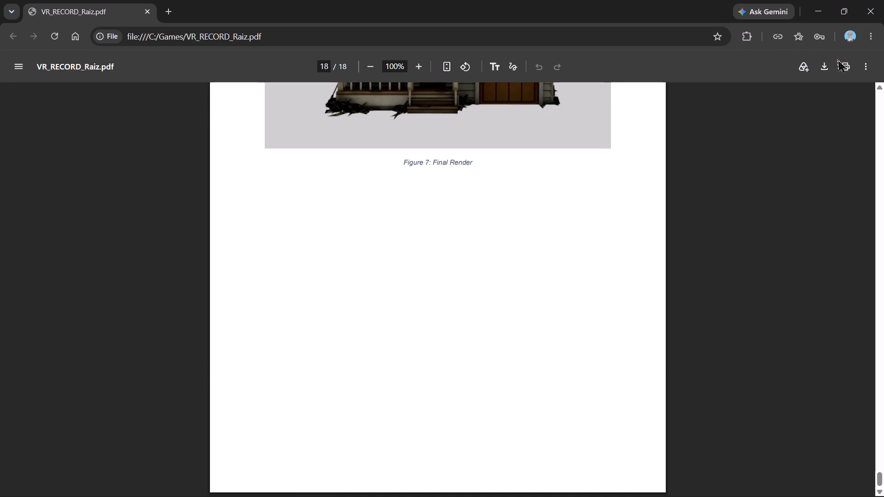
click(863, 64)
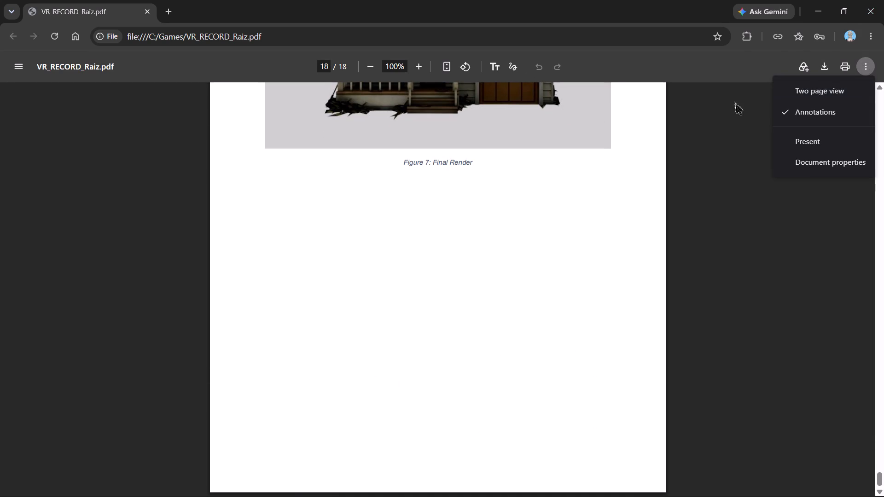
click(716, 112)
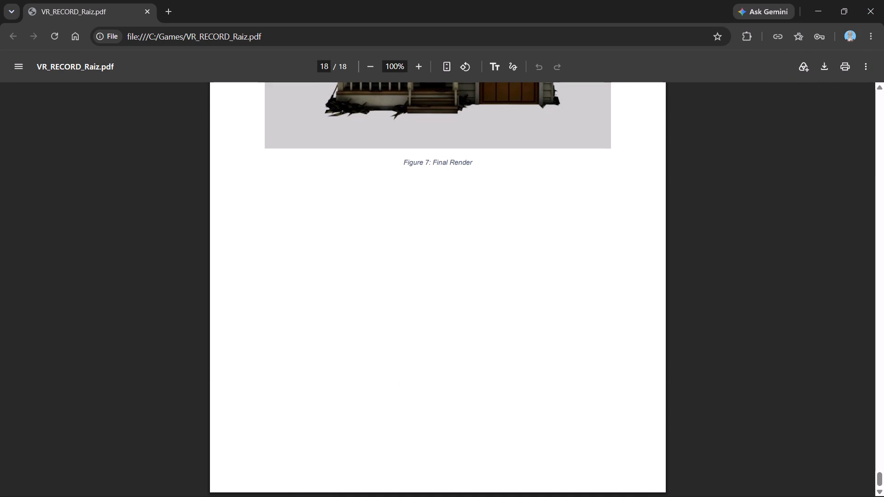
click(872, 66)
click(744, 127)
Close the PDF, minimize Word, and open the ToffeeShare site in Chrome through a Google search for toffeeshare.
click(883, 0)
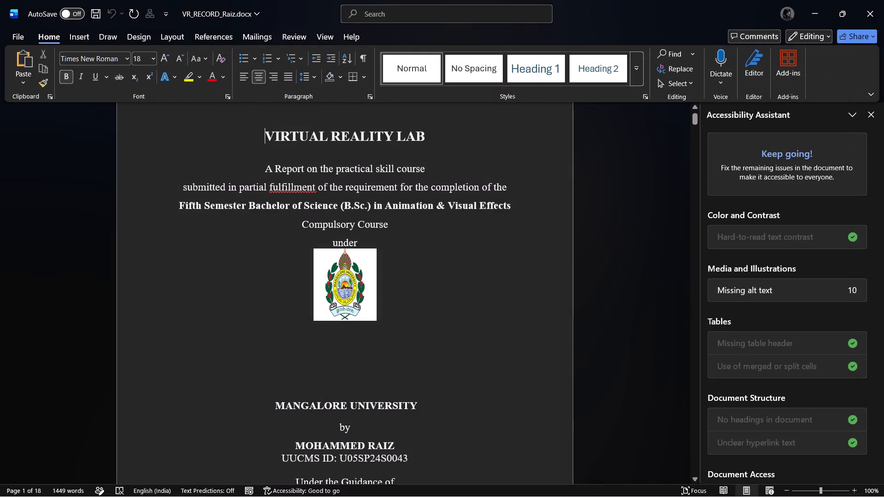
click(814, 4)
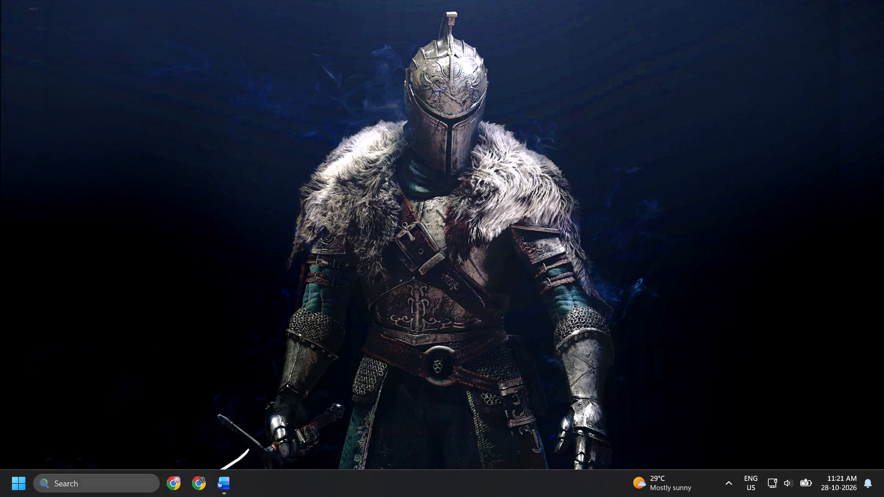
click(173, 487)
click(312, 211)
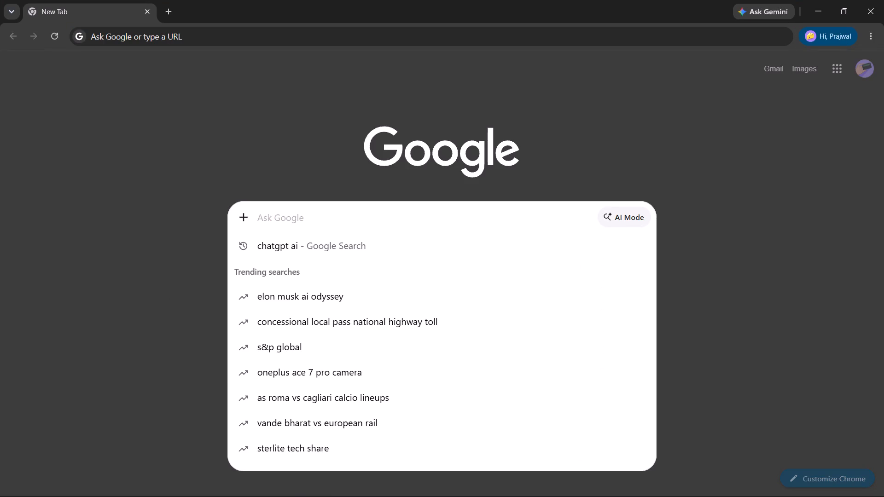
key(t)
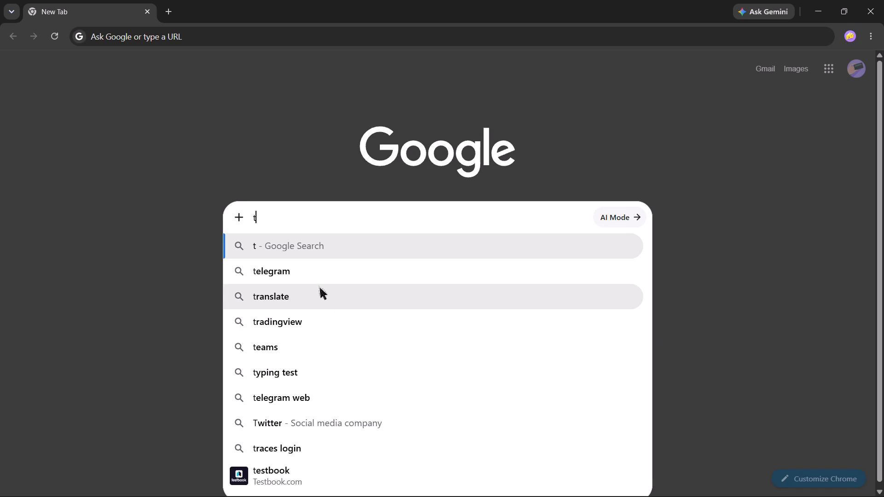
key(o)
key(f)
key(f)
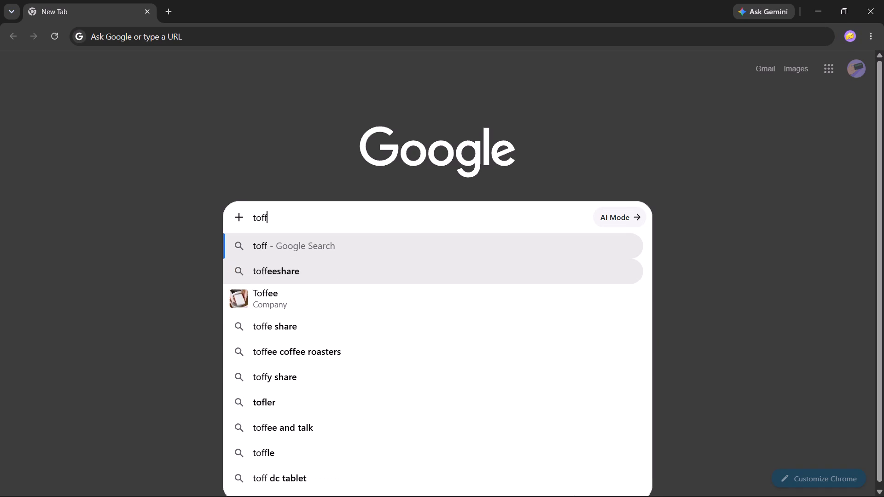
click(290, 265)
click(156, 171)
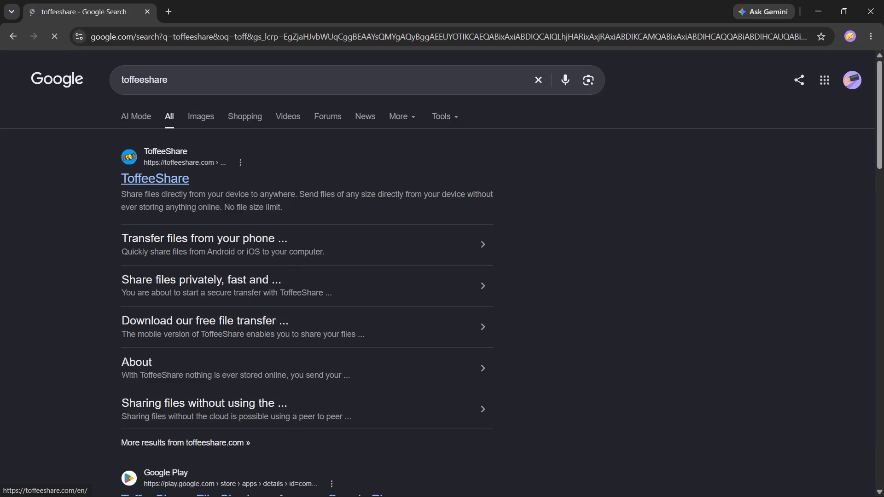
Add VR_RECORD_Raiz.pdf from the C drive's Games folder as the file to share on ToffeeShare.
click(163, 230)
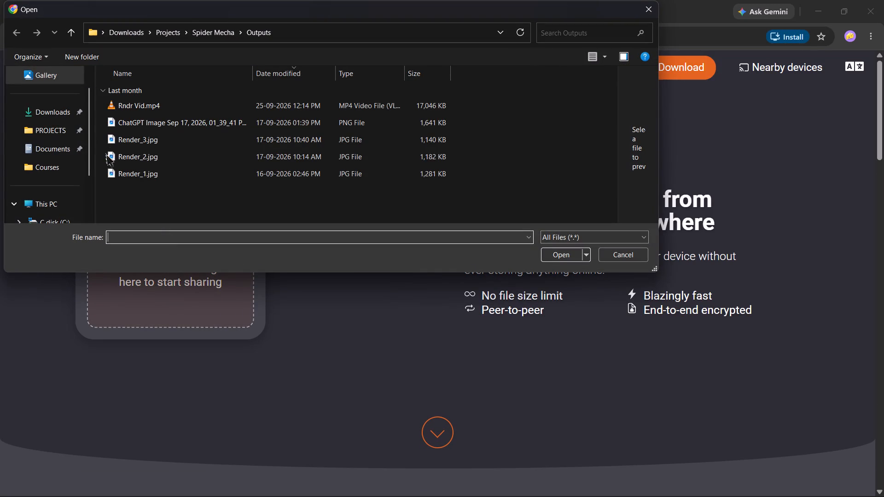
scroll(26, 90, down, 1)
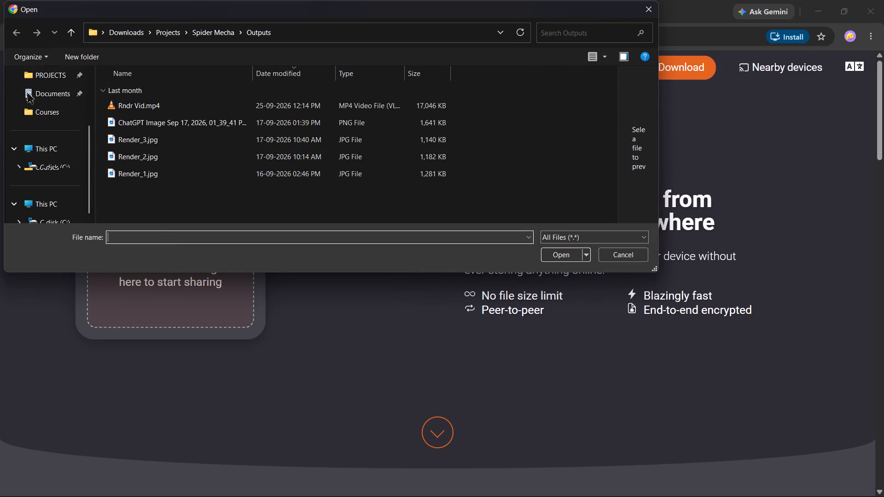
scroll(26, 90, down, 2)
click(58, 149)
double_click(197, 96)
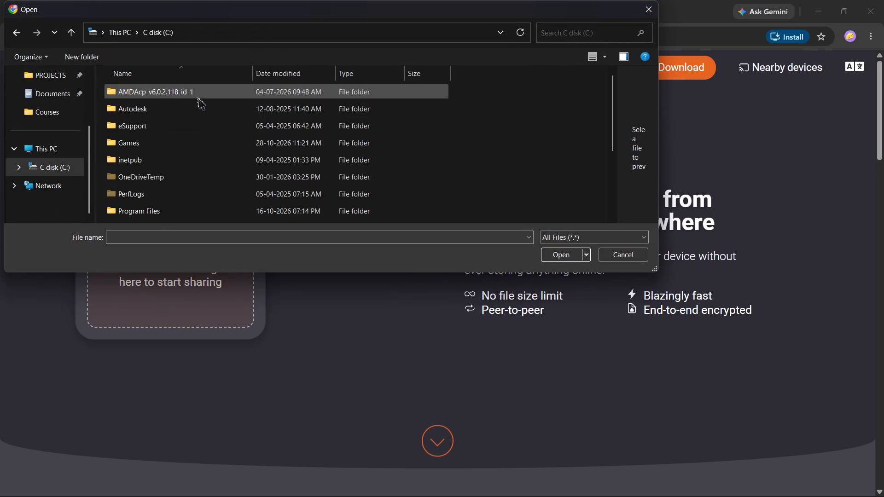
double_click(161, 149)
click(145, 101)
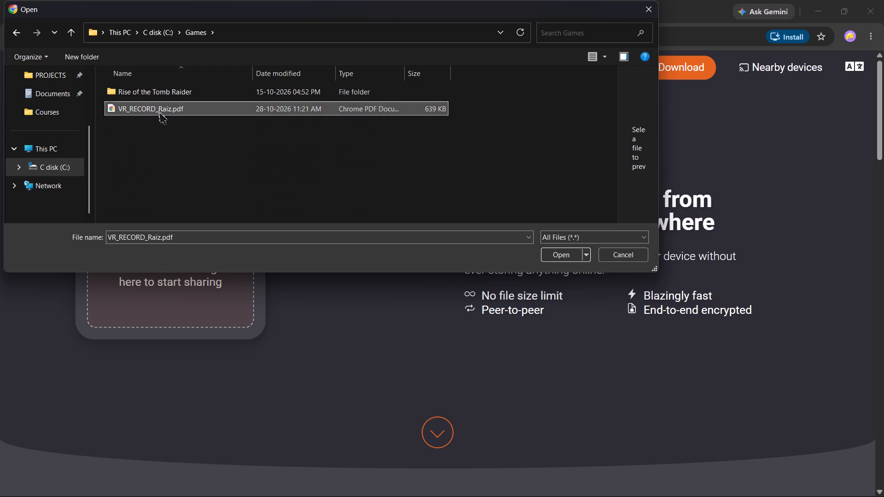
click(567, 254)
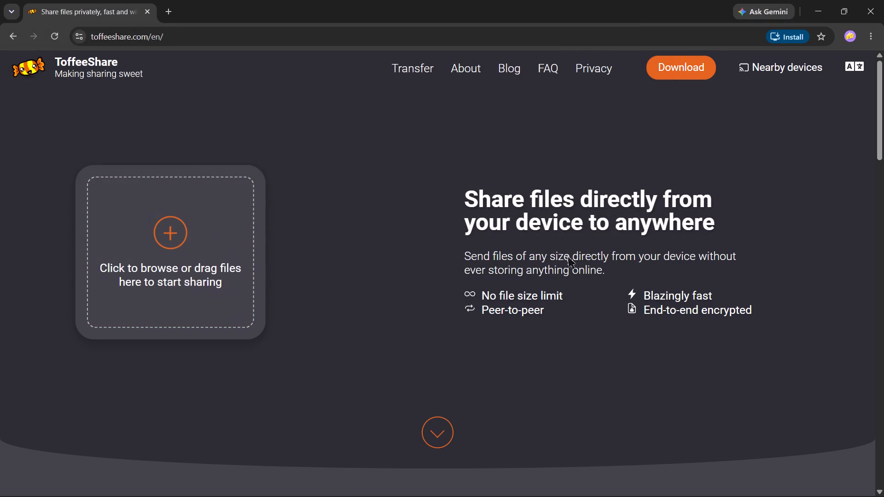
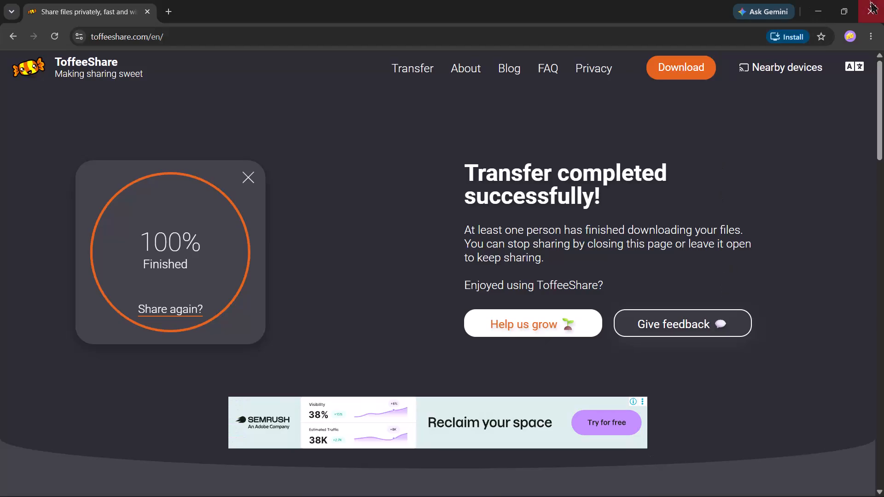
Close the Chrome window with the completed ToffeeShare transfer.
click(870, 0)
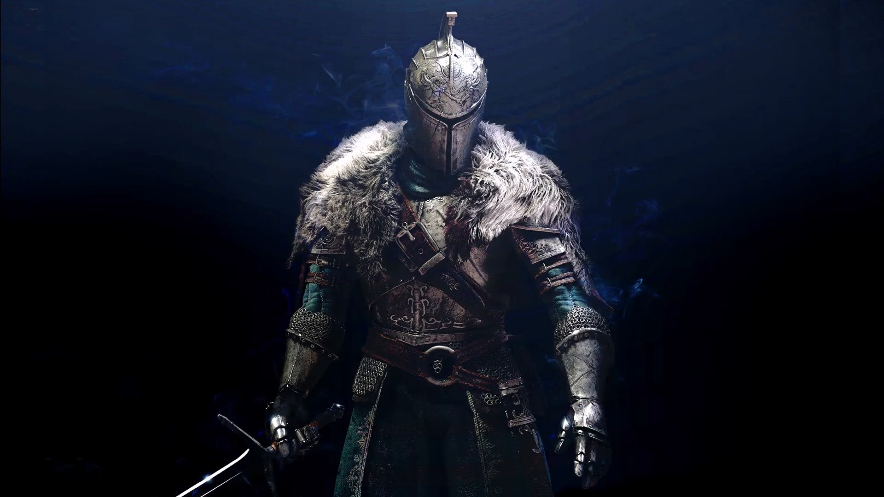
Switch back to Word and close the VR_RECORD_Raiz.docx report, saving its changes in the Downloads folder.
click(225, 479)
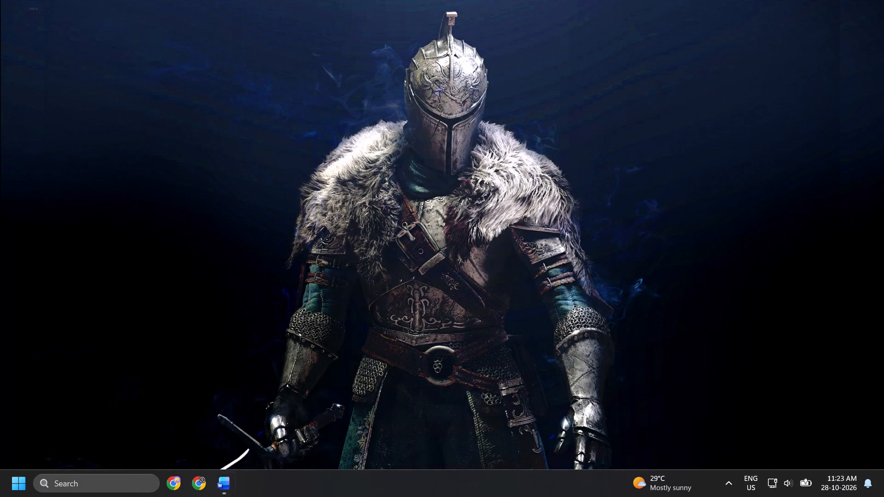
click(212, 496)
click(883, 0)
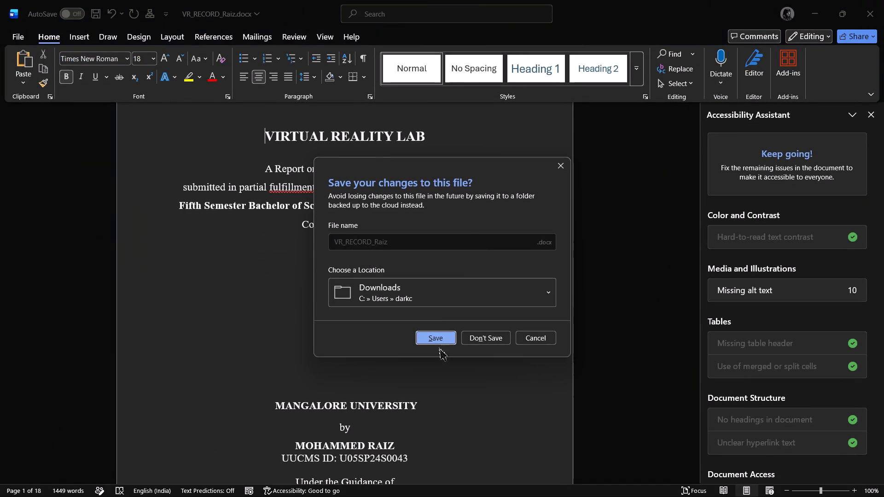
click(440, 335)
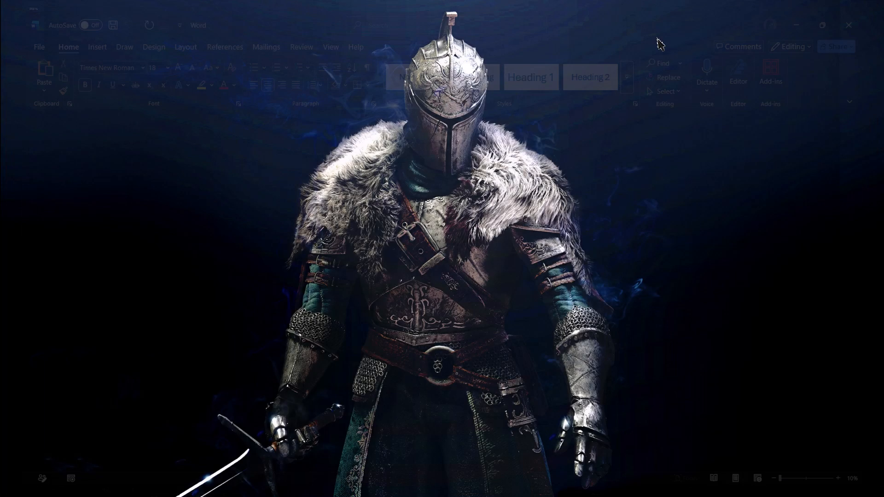
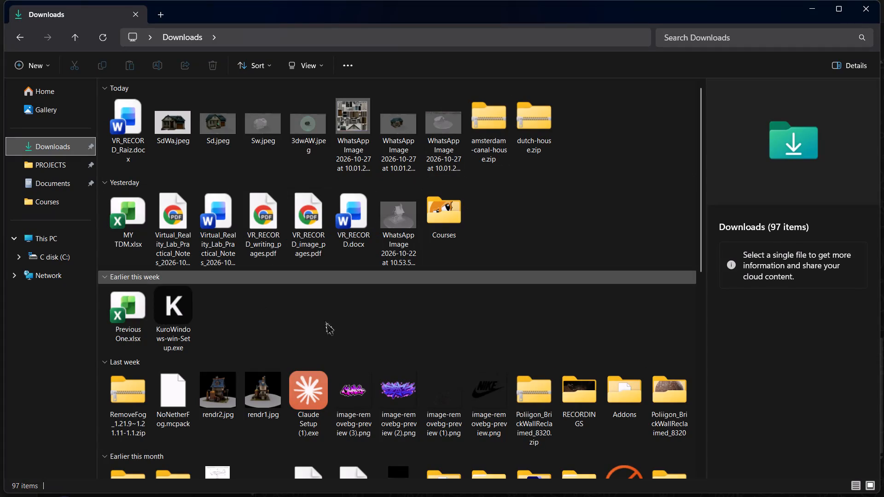
Look through the Downloads folder and the contents of its pic subfolder, returning to Downloads.
scroll(473, 283, down, 1)
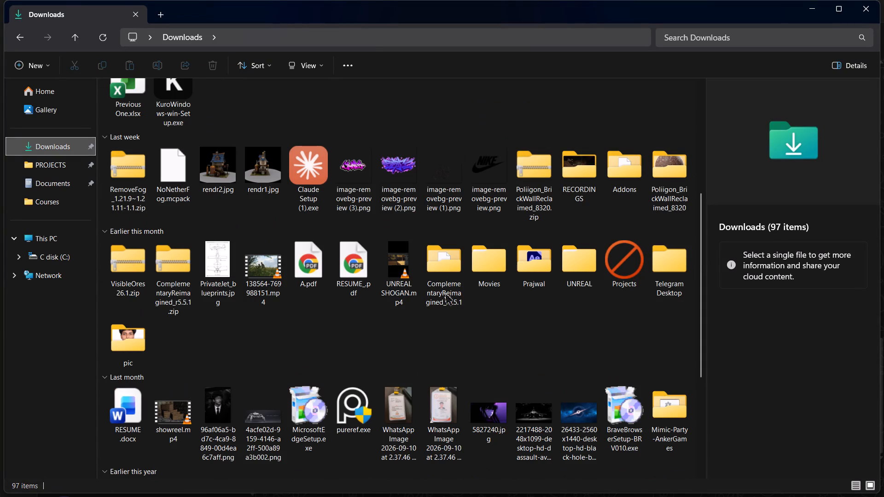
scroll(587, 259, up, 3)
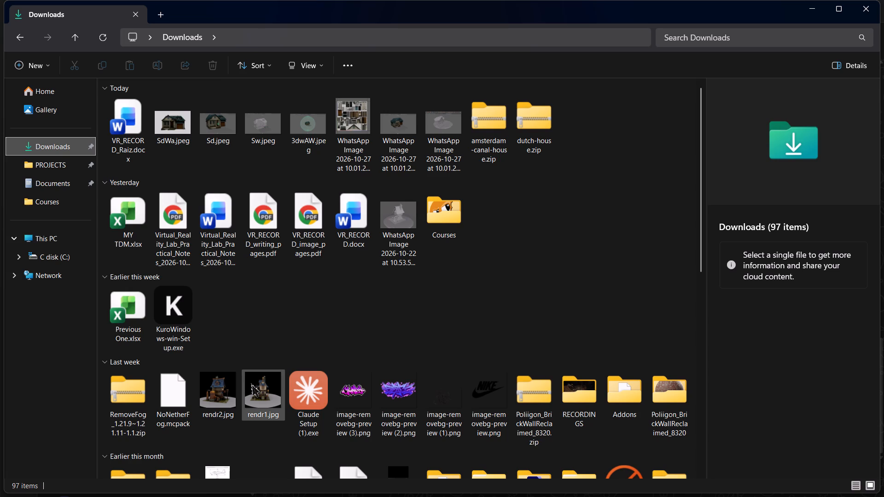
scroll(254, 376, down, 1)
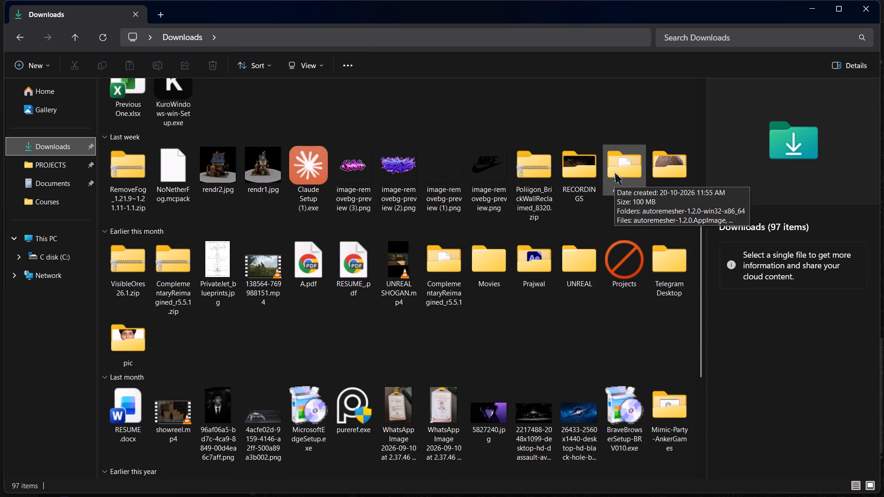
double_click(134, 349)
drag(148, 348, 155, 347)
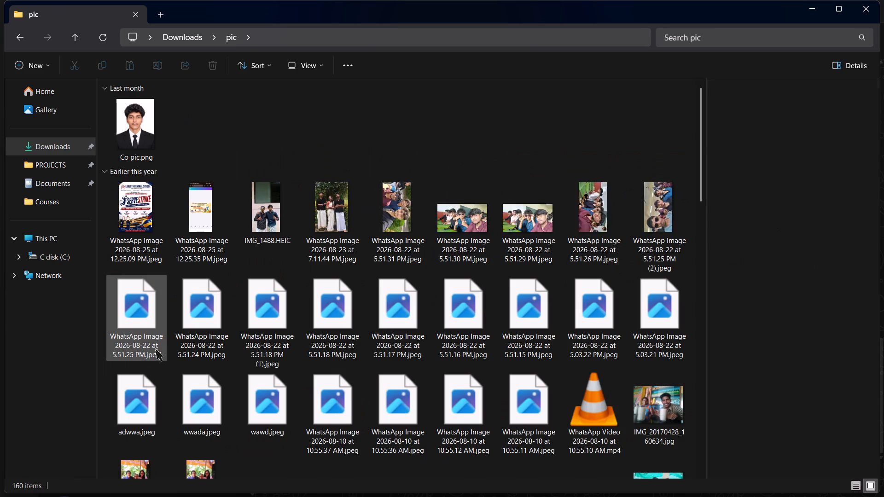
scroll(367, 271, up, 5)
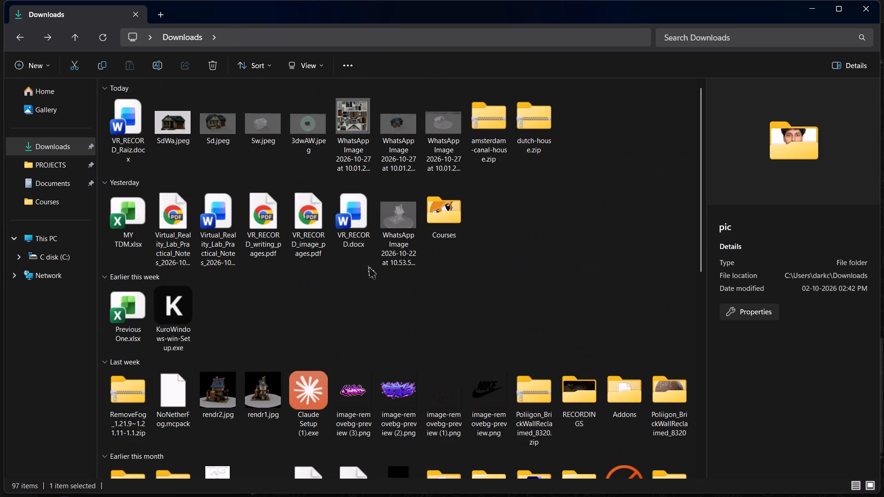
Open RESUME_.pdf from the Downloads folder in Chrome, dismiss the Draw tool tip, review the whole page and close it.
scroll(368, 265, down, 1)
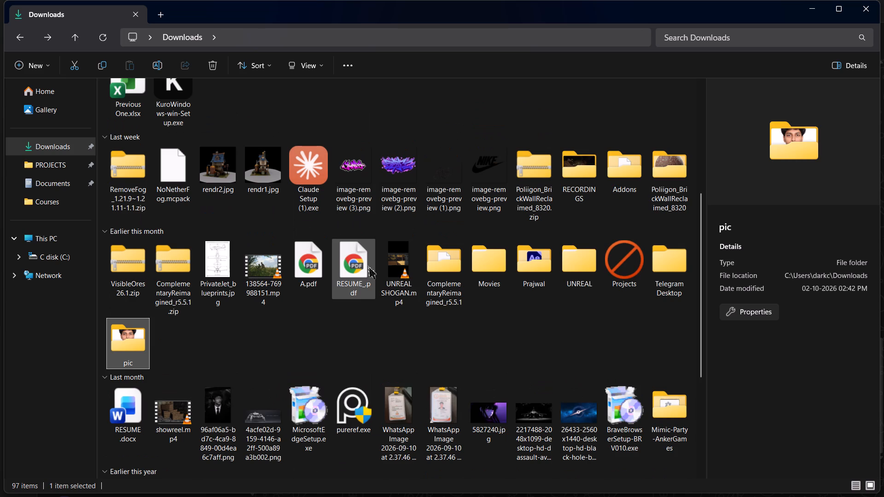
double_click(348, 278)
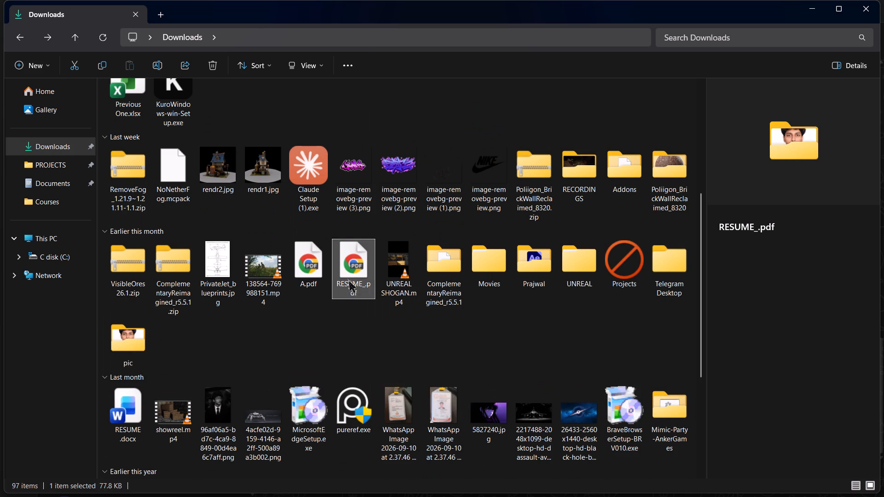
scroll(417, 295, down, 5)
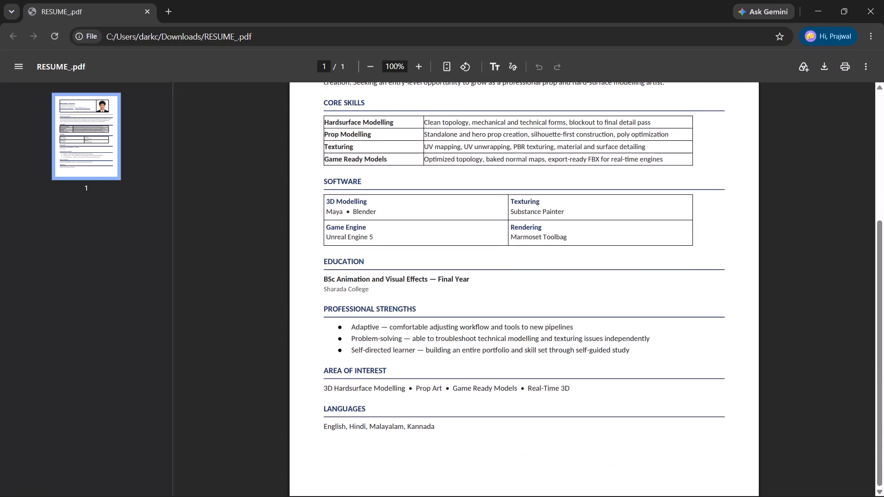
scroll(419, 295, down, 1)
scroll(420, 299, up, 7)
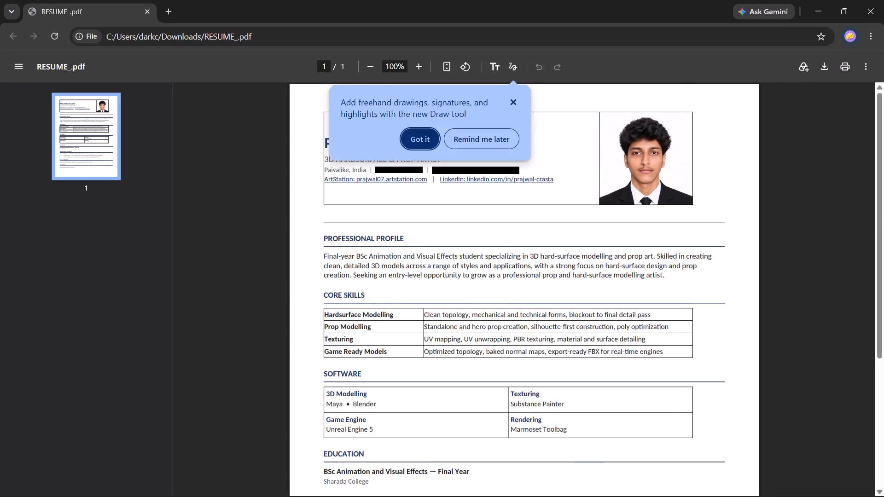
click(425, 146)
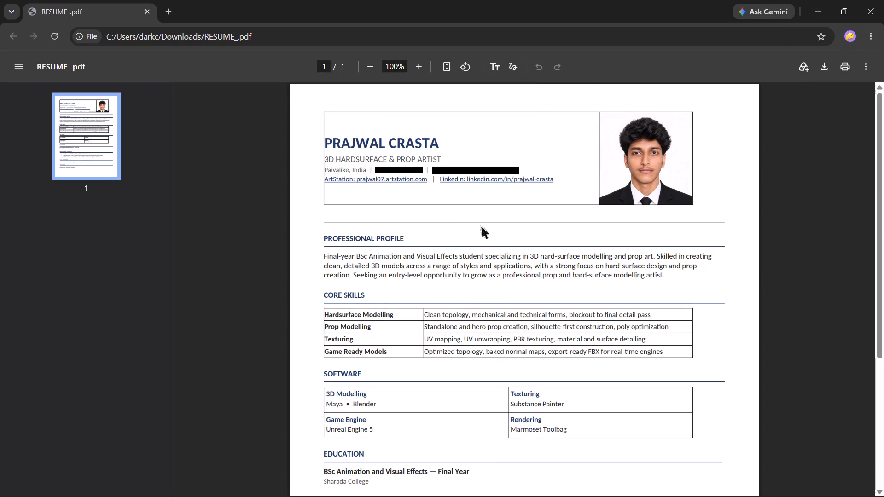
scroll(480, 225, down, 4)
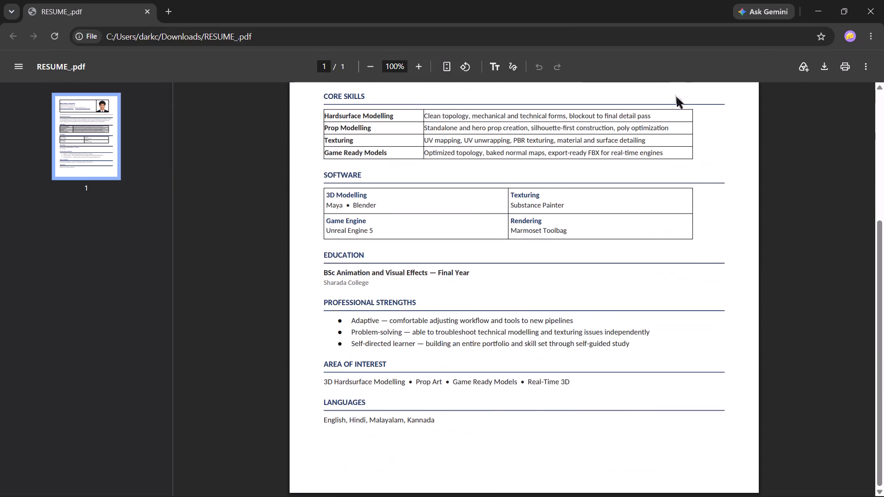
click(146, 7)
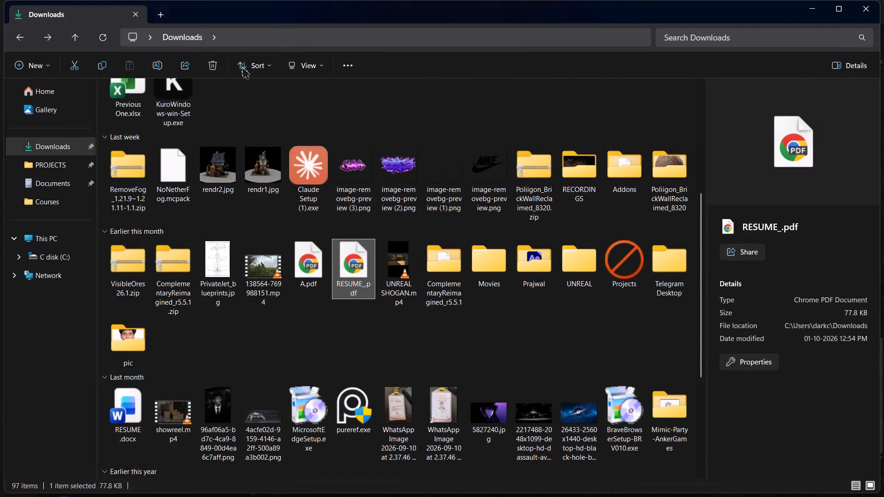
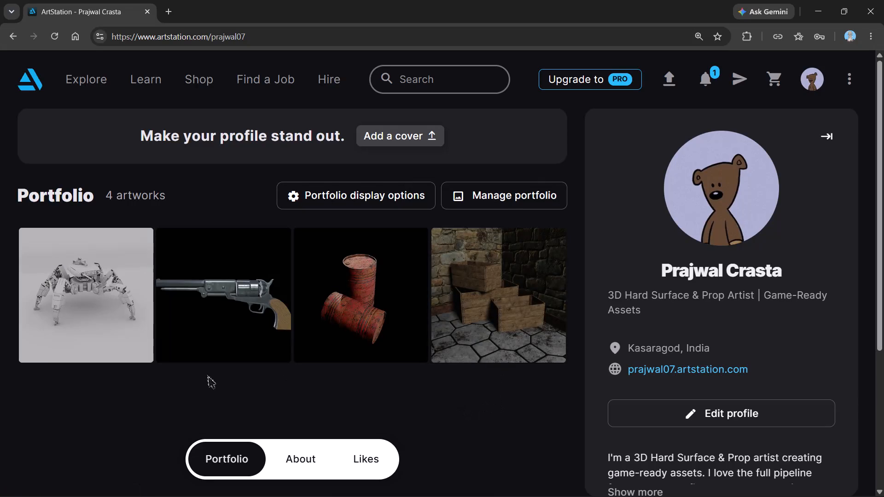
Open the Spider-Mecha artwork from the ArtStation portfolio, look through its renders and close it.
click(142, 319)
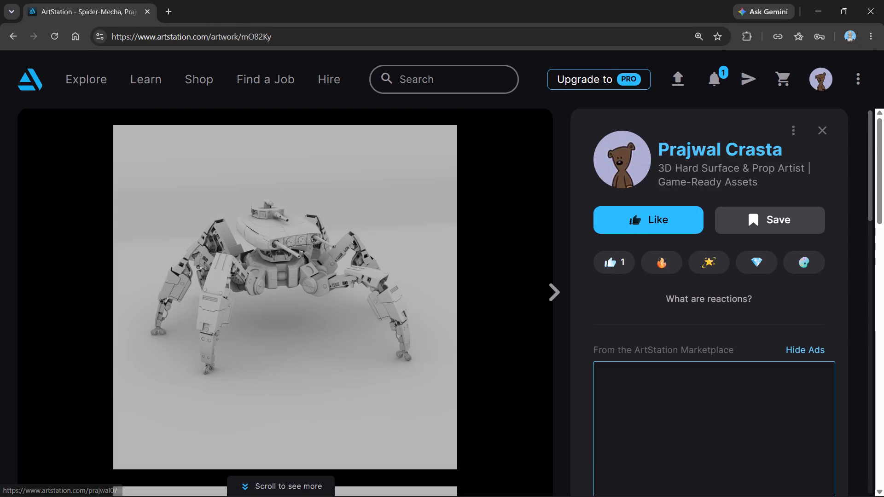
scroll(511, 270, down, 4)
scroll(475, 278, down, 3)
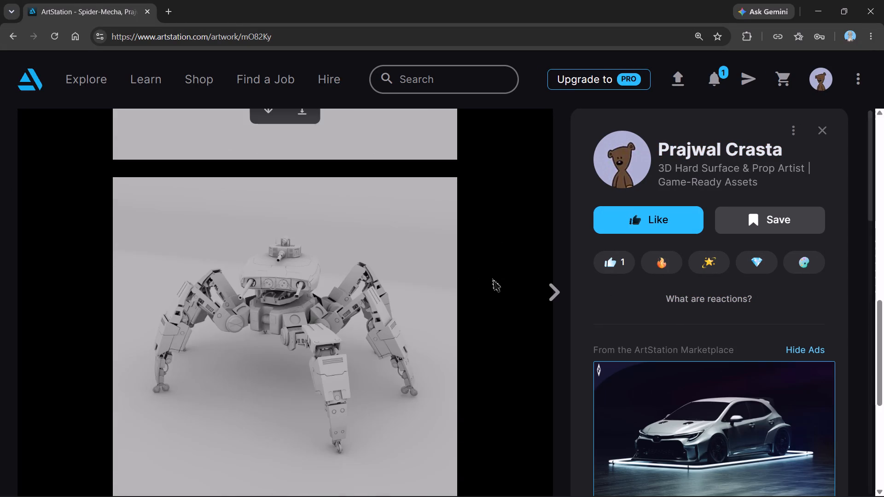
scroll(492, 278, down, 5)
scroll(711, 176, up, 4)
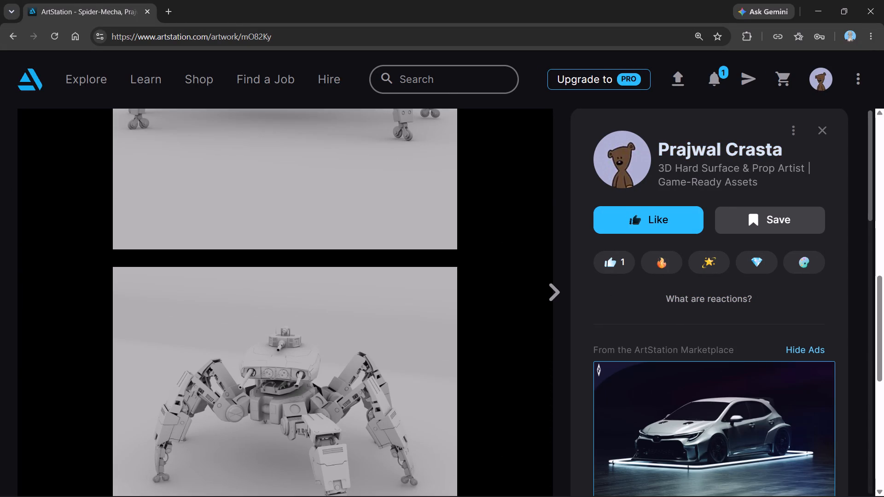
click(815, 128)
Briefly view the Classic Revolver, red barrels and wooden crates artworks in turn, returning to the portfolio overview.
click(286, 311)
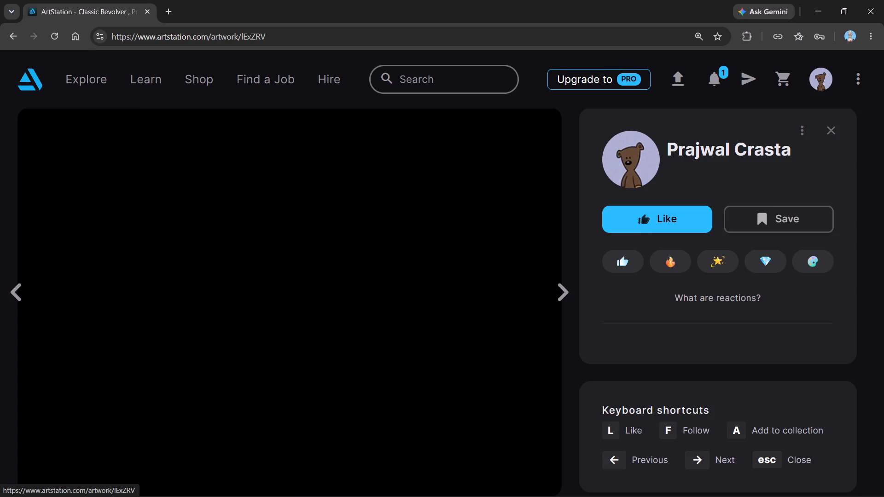
click(832, 123)
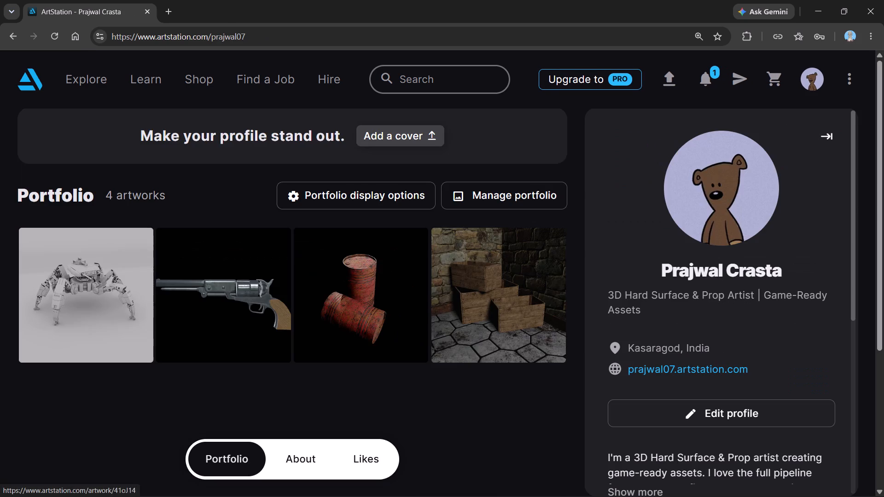
click(416, 283)
click(829, 128)
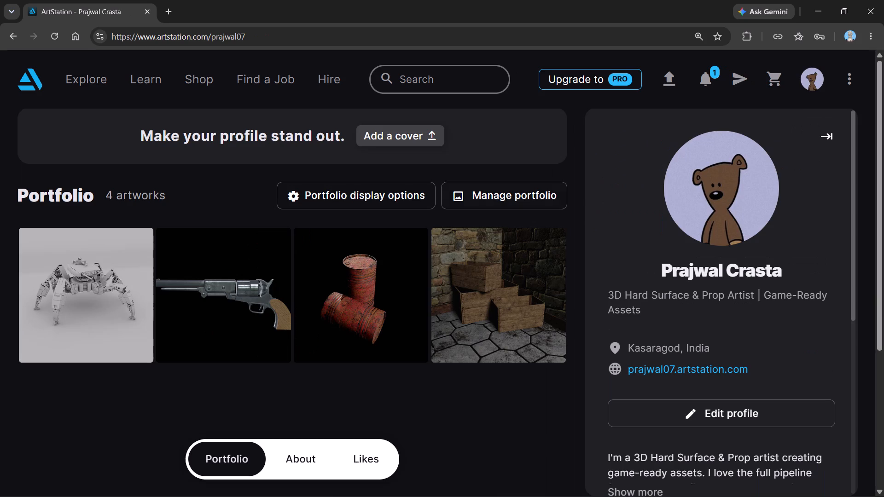
click(443, 290)
click(824, 136)
scroll(432, 294, down, 3)
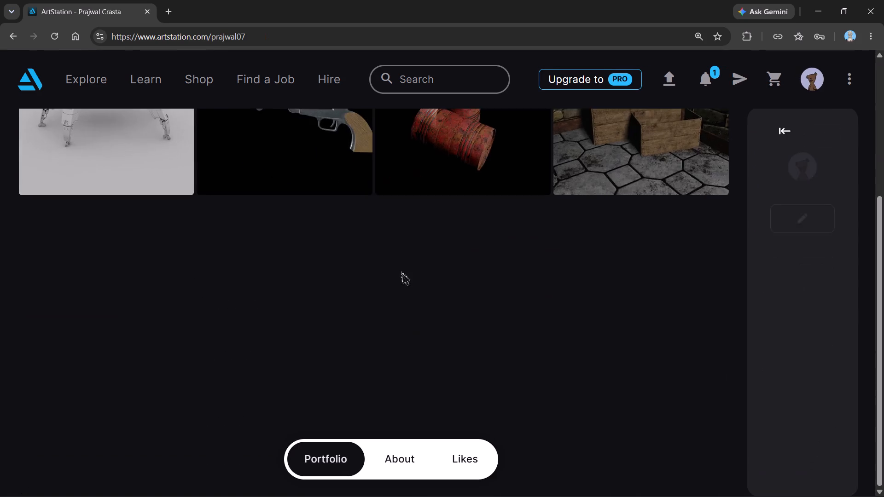
scroll(402, 263, up, 5)
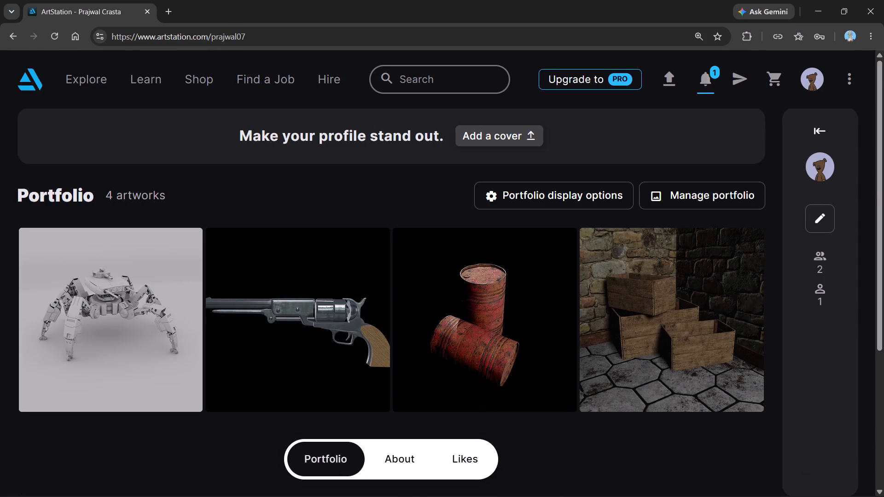